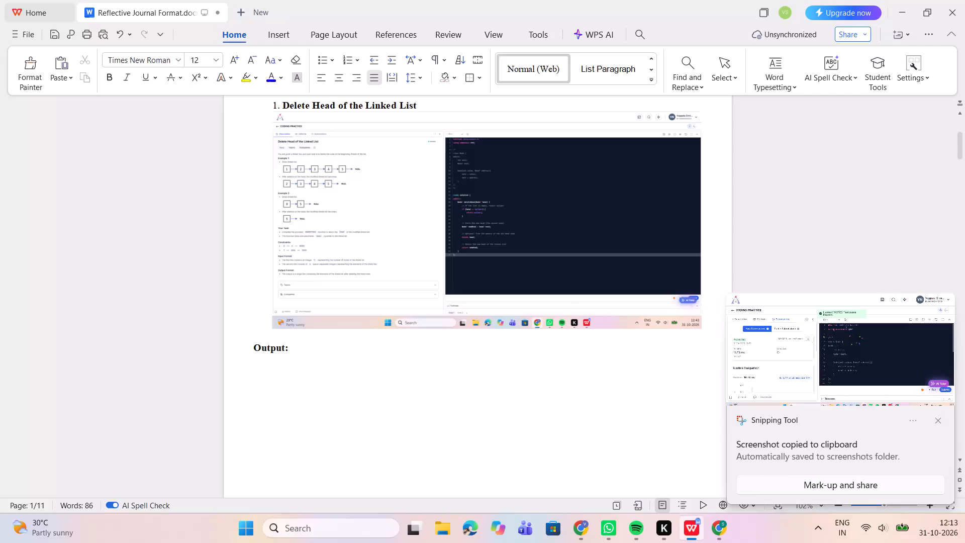
Paste the copied submission-result screenshot on a new line beneath "Output:" for Delete Head of the Linked List.
{"action": "left_click", "coordinate": [286, 380]}
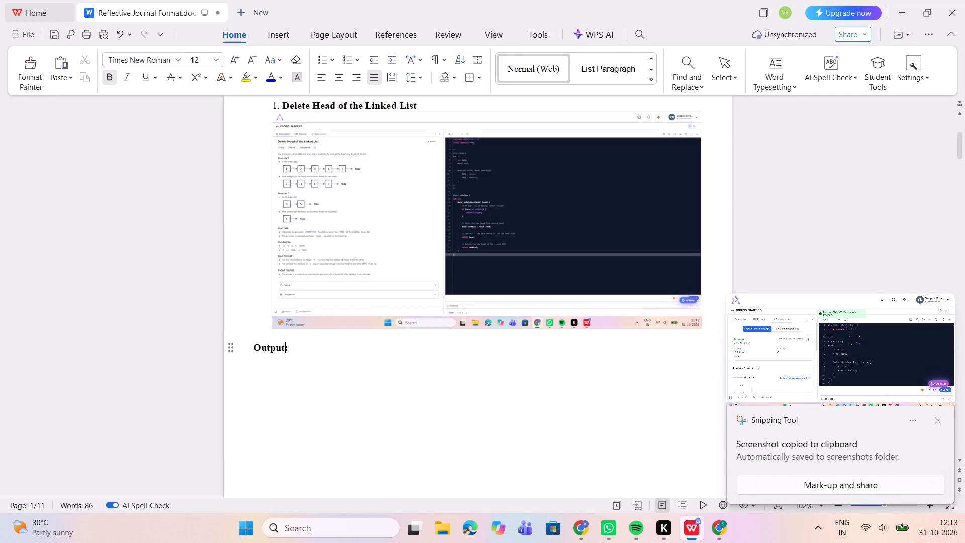
{"action": "left_click", "coordinate": [299, 346]}
{"action": "key", "text": "Down"}
{"action": "key", "text": "Up"}
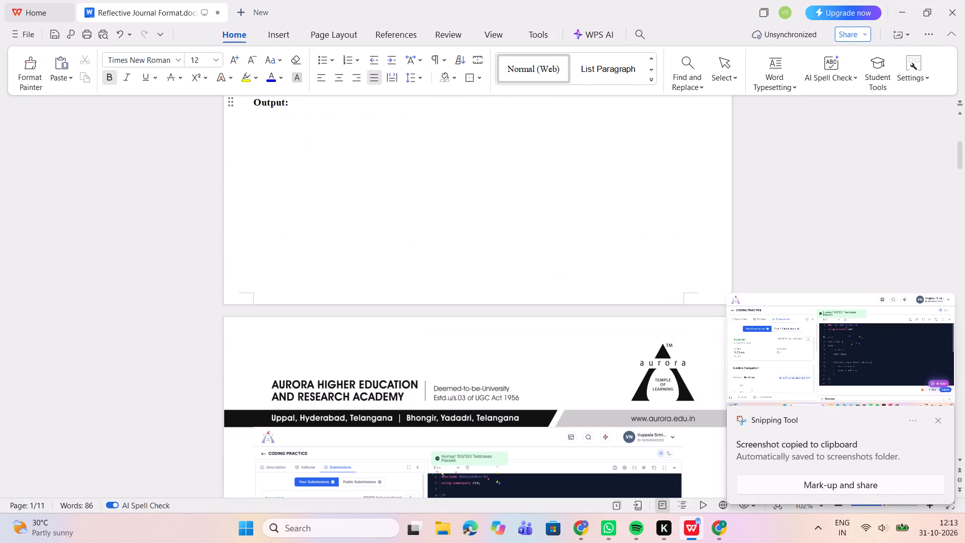
{"action": "key", "text": "Return"}
{"action": "key", "text": "ctrl+v"}
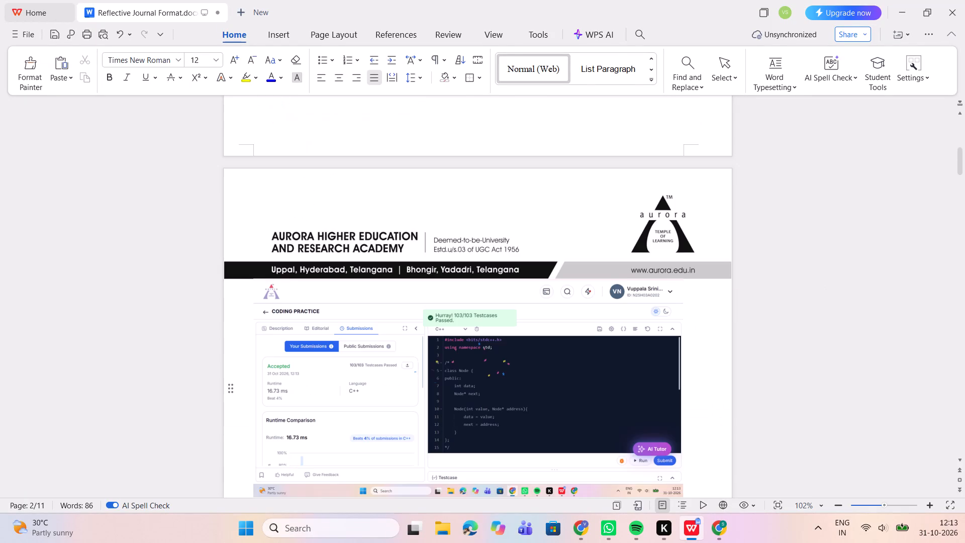
Delete the old submission-result screenshot directly below the newly pasted one on page 2.
{"action": "scroll", "coordinate": [299, 346], "scroll_direction": "up", "scroll_amount": 4}
{"action": "scroll", "coordinate": [299, 346], "scroll_direction": "down", "scroll_amount": 2}
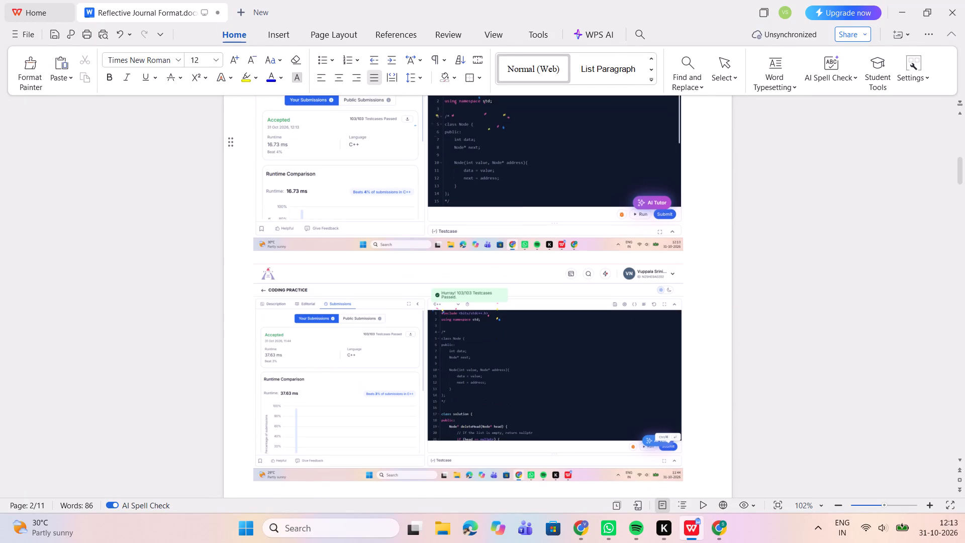
{"action": "scroll", "coordinate": [299, 346], "scroll_direction": "down", "scroll_amount": 1}
{"action": "left_click", "coordinate": [299, 346]}
{"action": "scroll", "coordinate": [299, 346], "scroll_direction": "up", "scroll_amount": 1}
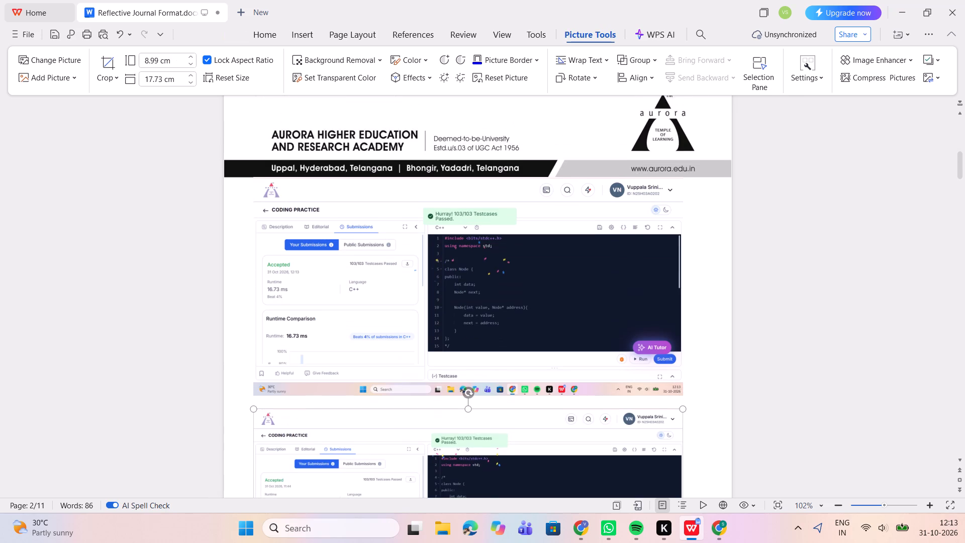
{"action": "scroll", "coordinate": [299, 346], "scroll_direction": "up", "scroll_amount": 2}
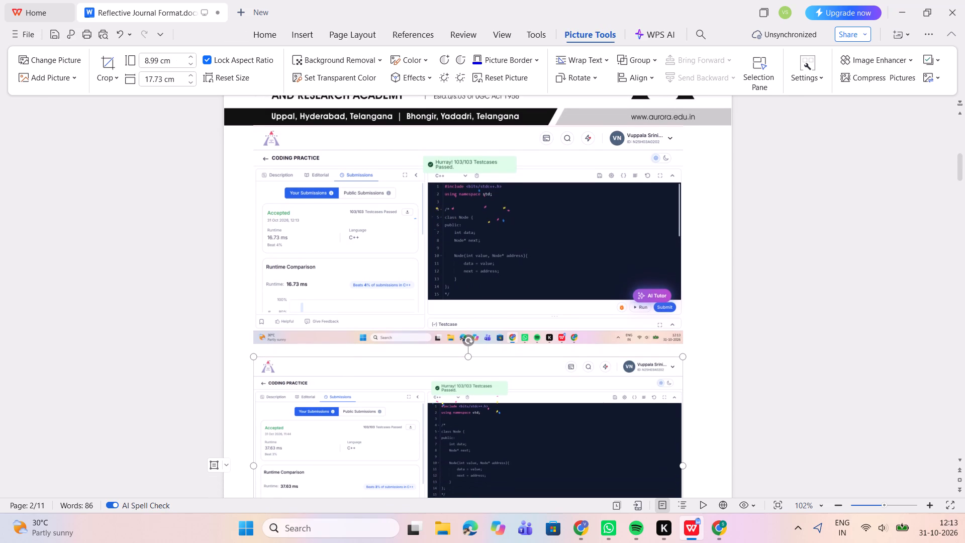
{"action": "scroll", "coordinate": [299, 346], "scroll_direction": "up", "scroll_amount": 1}
{"action": "key", "text": "Delete"}
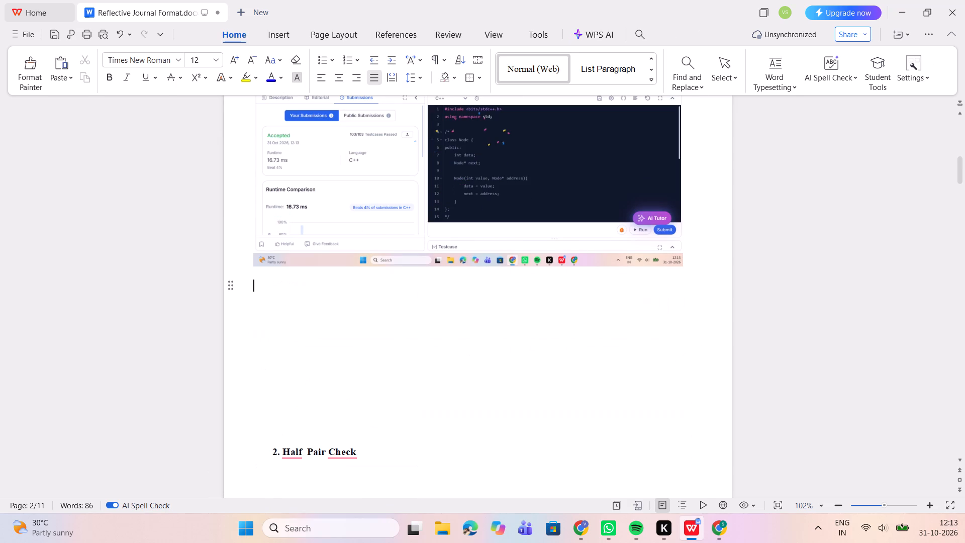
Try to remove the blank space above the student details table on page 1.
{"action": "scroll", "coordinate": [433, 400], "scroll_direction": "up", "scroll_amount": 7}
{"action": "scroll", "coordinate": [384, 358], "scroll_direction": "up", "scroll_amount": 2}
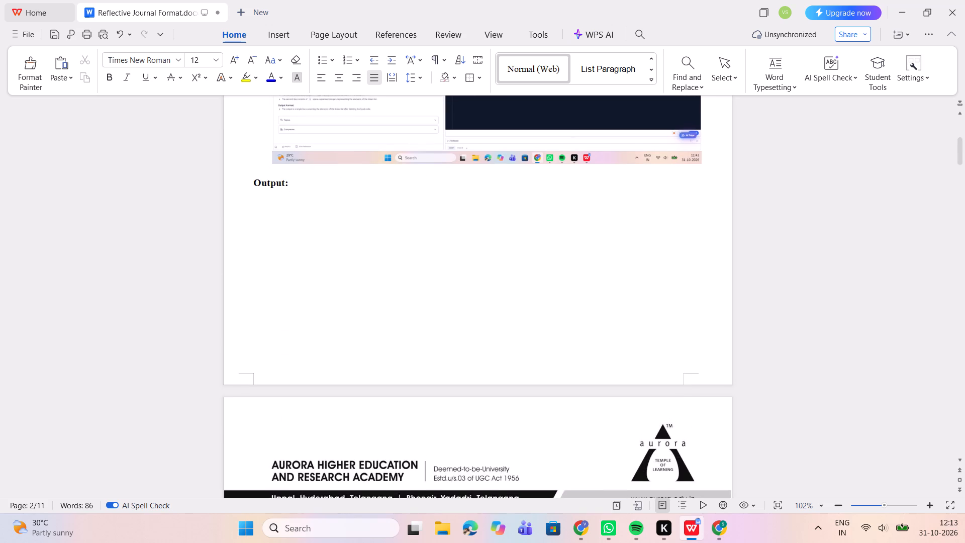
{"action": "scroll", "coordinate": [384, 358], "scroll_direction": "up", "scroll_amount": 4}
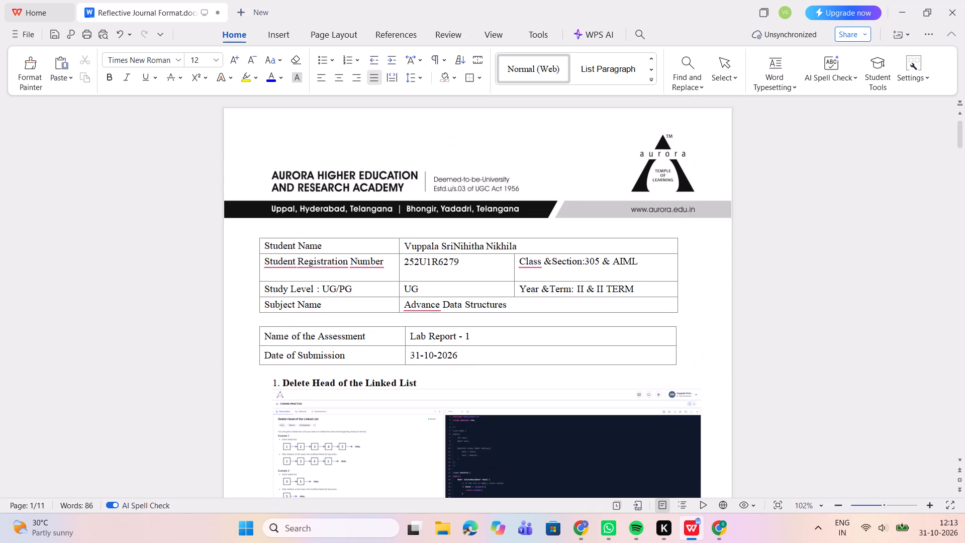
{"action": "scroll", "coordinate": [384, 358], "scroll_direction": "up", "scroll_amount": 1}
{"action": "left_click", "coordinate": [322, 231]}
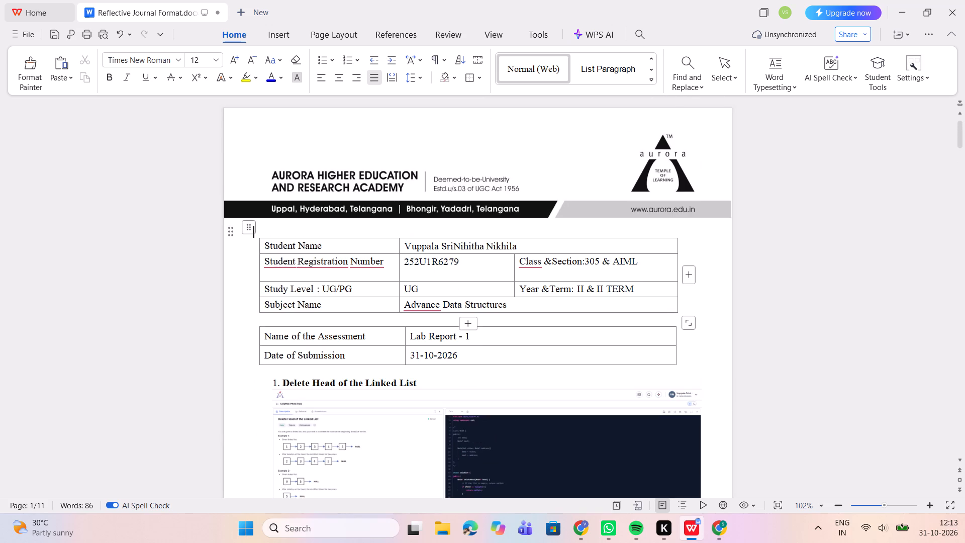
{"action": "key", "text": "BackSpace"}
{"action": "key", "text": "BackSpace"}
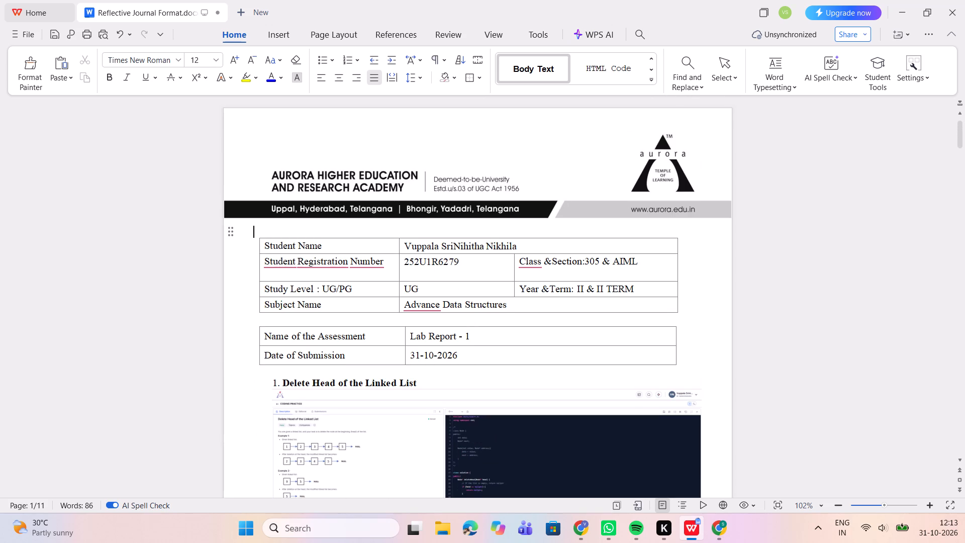
Insert blank lines before the first "Output:" label so it starts on page 2 above its screenshot.
{"action": "scroll", "coordinate": [322, 231], "scroll_direction": "down", "scroll_amount": 7}
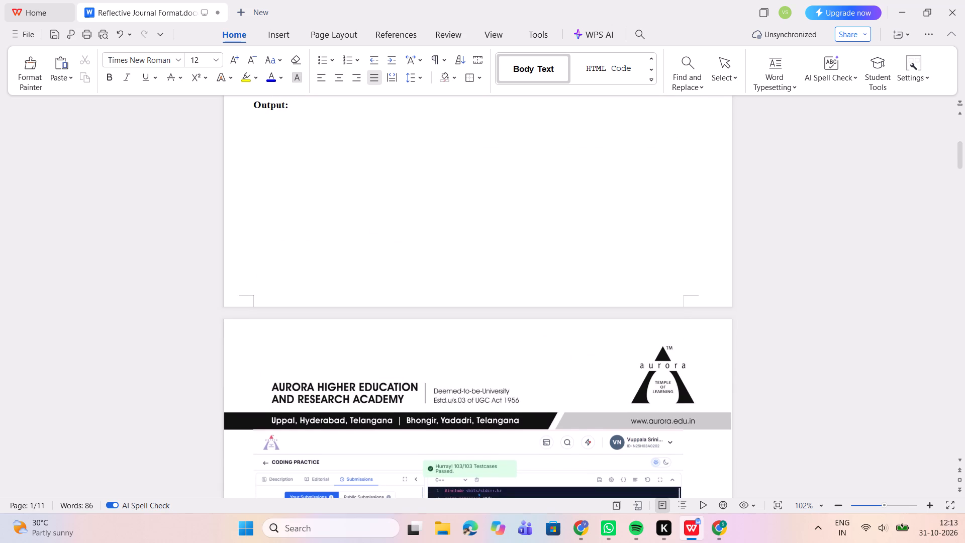
{"action": "left_click", "coordinate": [249, 106]}
{"action": "key", "text": "Return"}
{"action": "key", "text": "Return"}
{"action": "key", "text": "Return"}
{"action": "key", "text": "Return"}
{"action": "key", "text": "Return"}
{"action": "key", "text": "Return"}
{"action": "key", "text": "Return"}
{"action": "key", "text": "Return"}
{"action": "key", "text": "Return"}
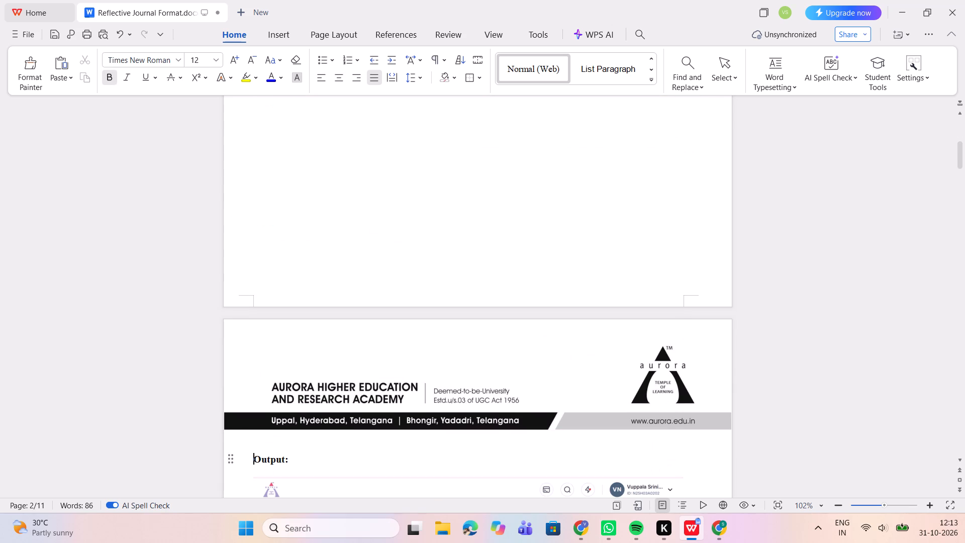
Insert blank lines above the "2. Half Pair Check" heading so the second question starts on page 3.
{"action": "scroll", "coordinate": [249, 106], "scroll_direction": "down", "scroll_amount": 7}
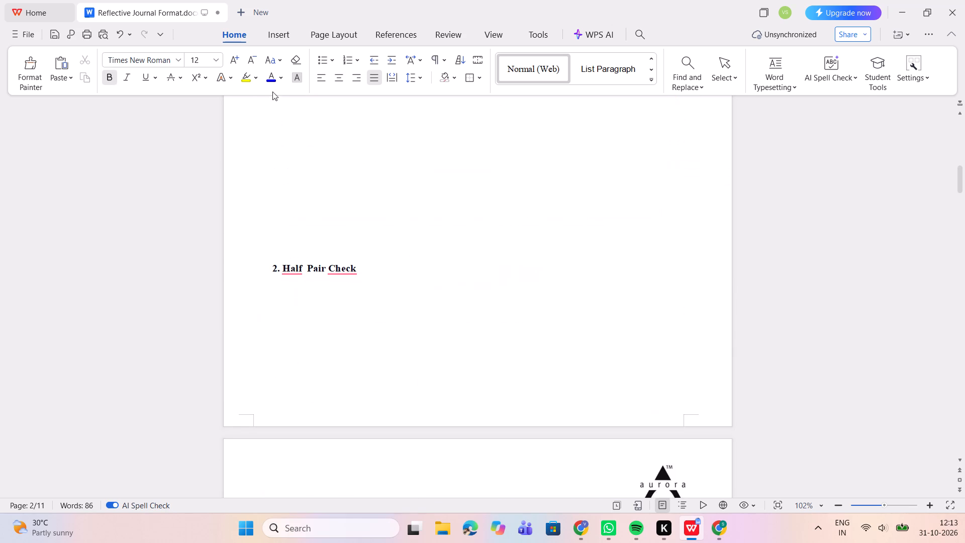
{"action": "left_click", "coordinate": [264, 237]}
{"action": "key", "text": "Return"}
{"action": "key", "text": "Return"}
{"action": "key", "text": "Return"}
{"action": "key", "text": "Return"}
{"action": "key", "text": "Return"}
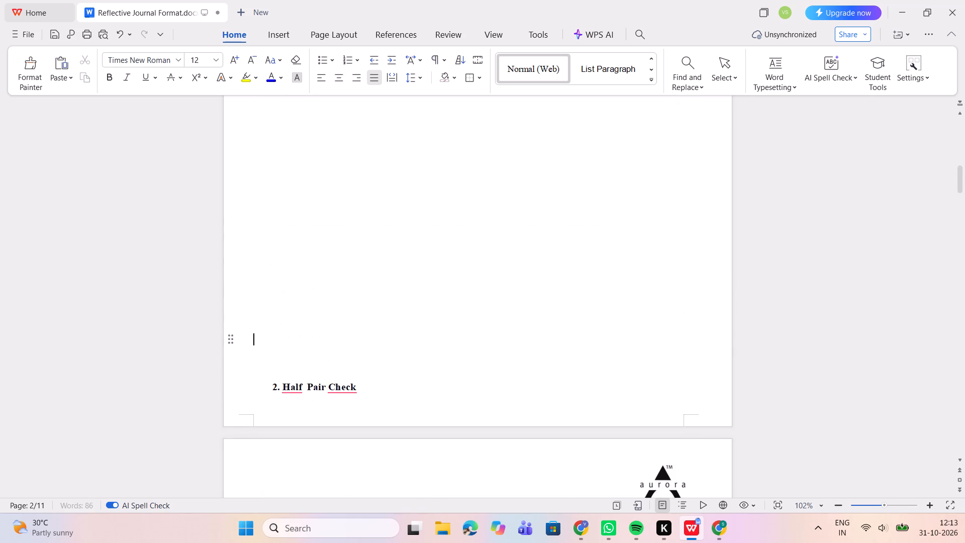
{"action": "key", "text": "Return"}
{"action": "key", "text": "Return"}
{"action": "key", "text": "Return"}
{"action": "scroll", "coordinate": [264, 237], "scroll_direction": "down", "scroll_amount": 3}
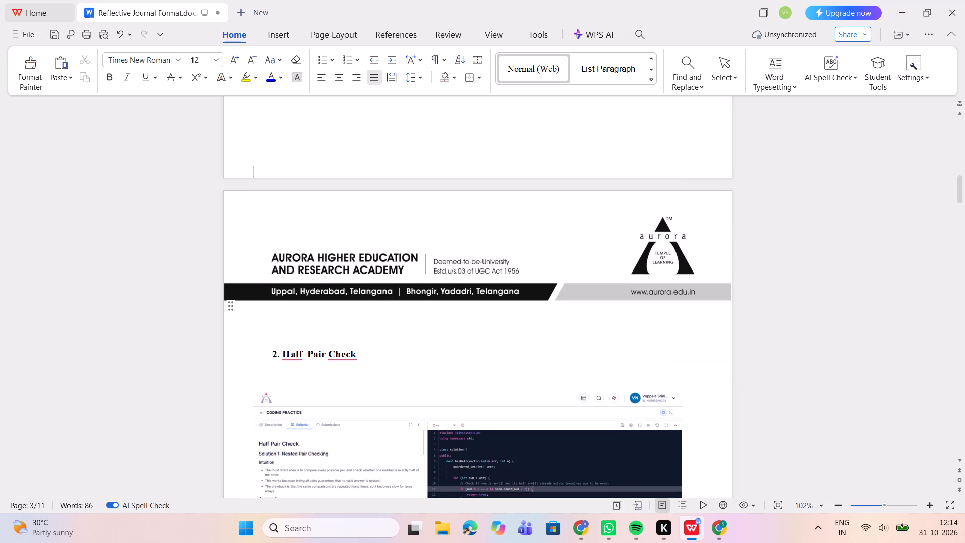
{"action": "key", "text": "BackSpace"}
Remove the empty line between the "2. Half Pair Check" heading and its screenshot, keeping one blank line above the heading.
{"action": "scroll", "coordinate": [455, 528], "scroll_direction": "down", "scroll_amount": 3}
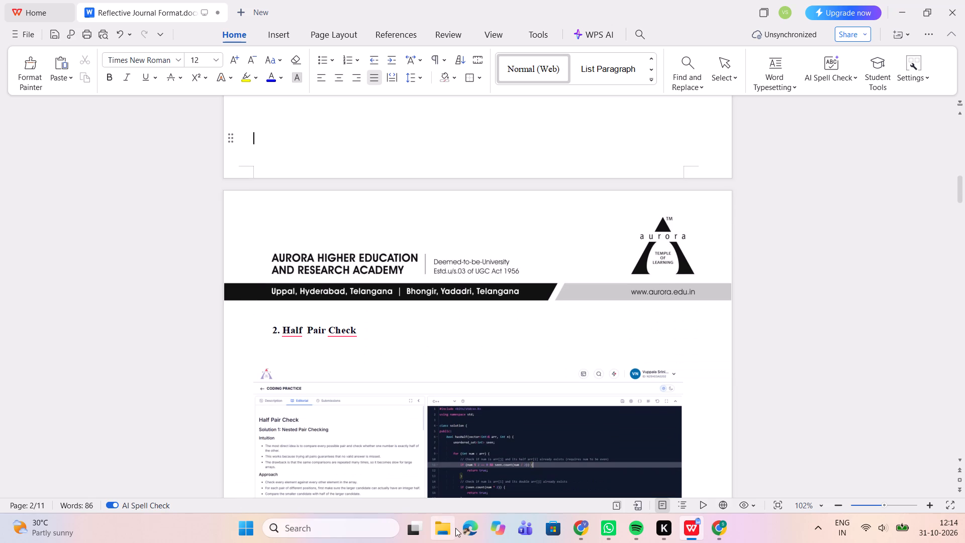
{"action": "left_click", "coordinate": [286, 346]}
{"action": "key", "text": "BackSpace"}
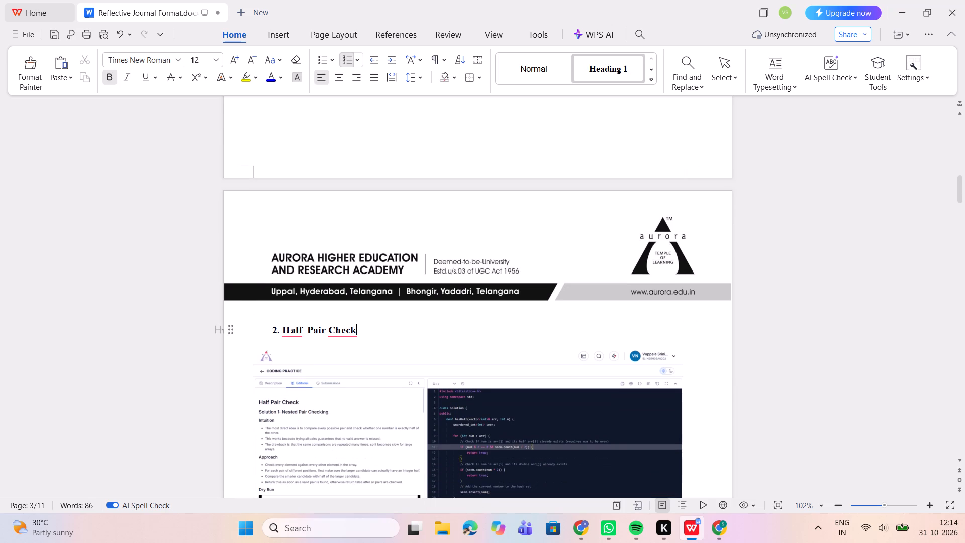
{"action": "left_click", "coordinate": [286, 313]}
{"action": "key", "text": "BackSpace"}
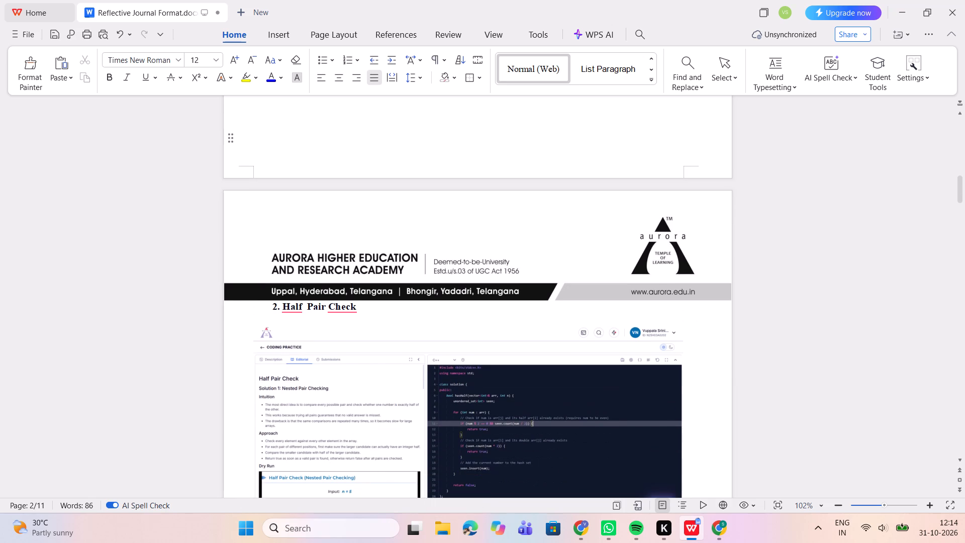
{"action": "key", "text": "Return"}
{"action": "scroll", "coordinate": [286, 313], "scroll_direction": "down", "scroll_amount": 3}
{"action": "scroll", "coordinate": [286, 313], "scroll_direction": "up", "scroll_amount": 1}
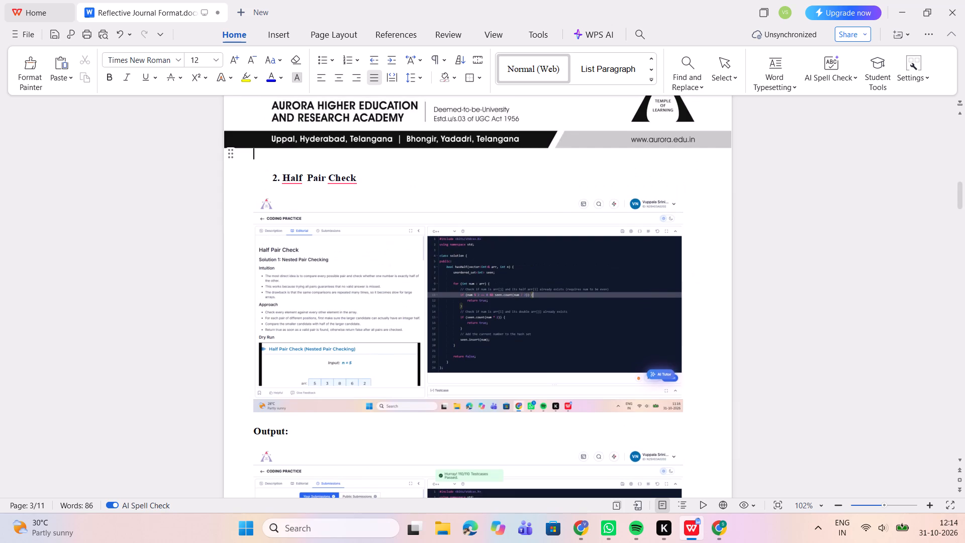
{"action": "scroll", "coordinate": [286, 313], "scroll_direction": "up", "scroll_amount": 1}
Switch to Chrome and open the "Delete Tail of the Linked List" coding question.
{"action": "key", "text": "alt+Tab"}
{"action": "scroll", "coordinate": [181, 282], "scroll_direction": "right", "scroll_amount": 6}
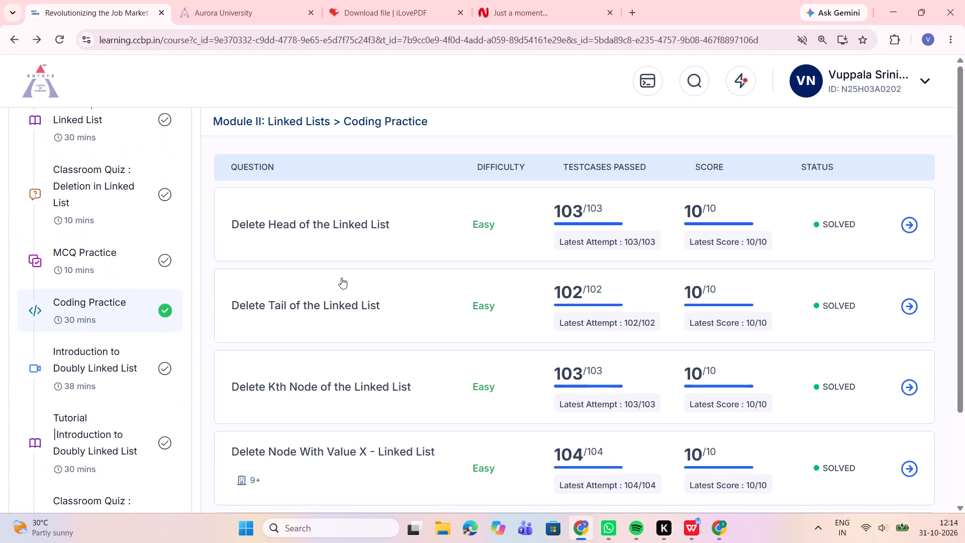
{"action": "left_click", "coordinate": [340, 327]}
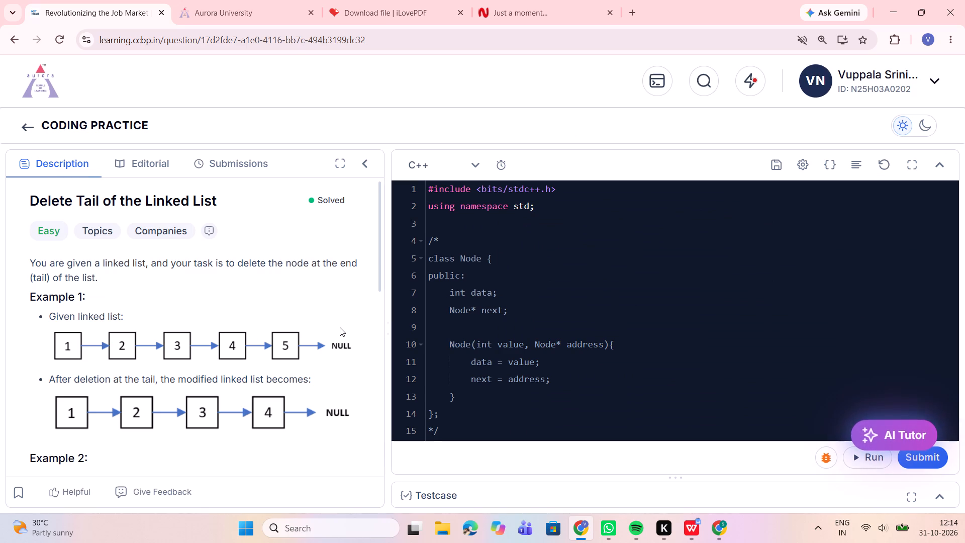
Capture a screenshot showing the full Delete Tail of the Linked List description and all its C++ code, including the taskbar.
{"action": "scroll", "coordinate": [676, 283], "scroll_direction": "down", "scroll_amount": 15}
{"action": "scroll", "coordinate": [676, 283], "scroll_direction": "up", "scroll_amount": 3}
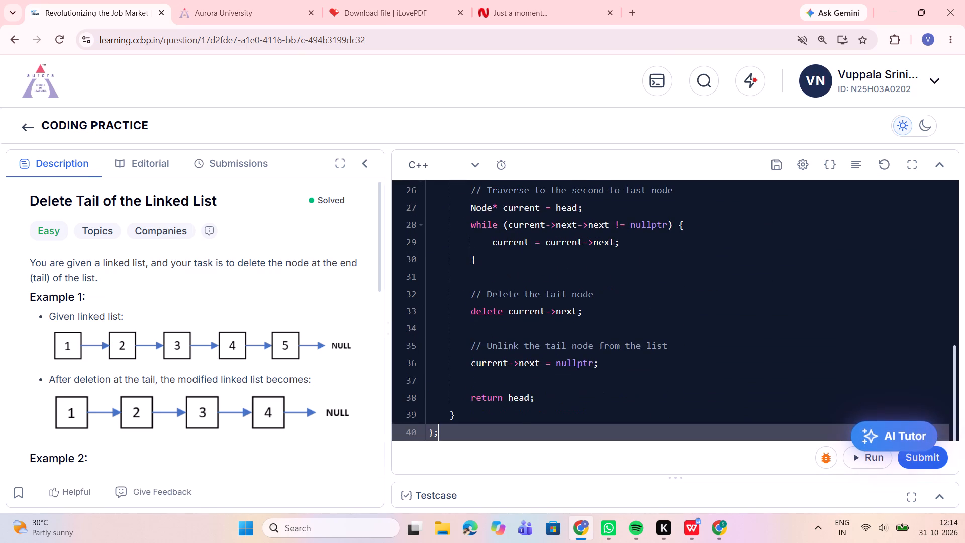
{"action": "scroll", "coordinate": [676, 283], "scroll_direction": "up", "scroll_amount": 3}
{"action": "key", "text": "ctrl+minus"}
{"action": "key", "text": "ctrl+minus"}
{"action": "key", "text": "ctrl+minus"}
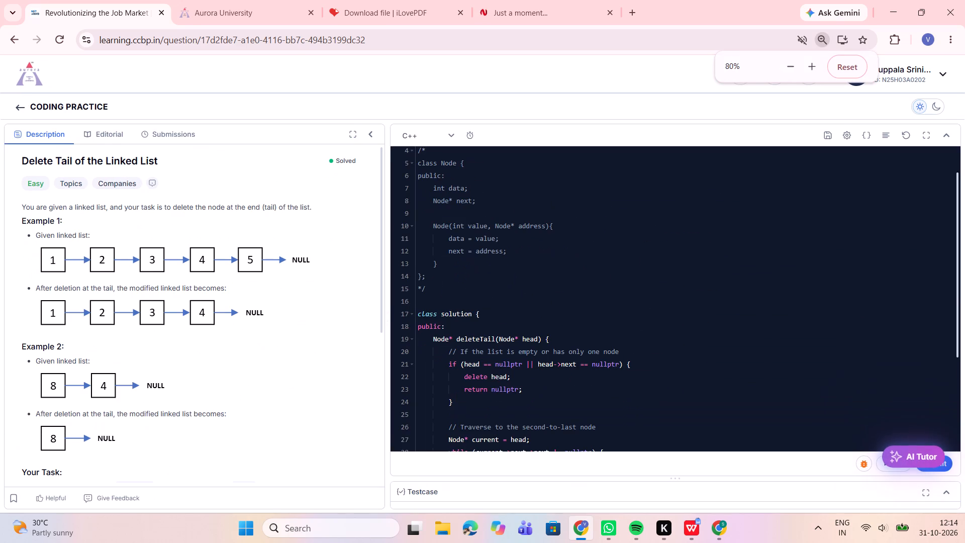
{"action": "key", "text": "ctrl+minus"}
{"action": "key", "text": "ctrl+minus"}
{"action": "scroll", "coordinate": [676, 283], "scroll_direction": "up", "scroll_amount": 8}
{"action": "key", "text": "ctrl+minus"}
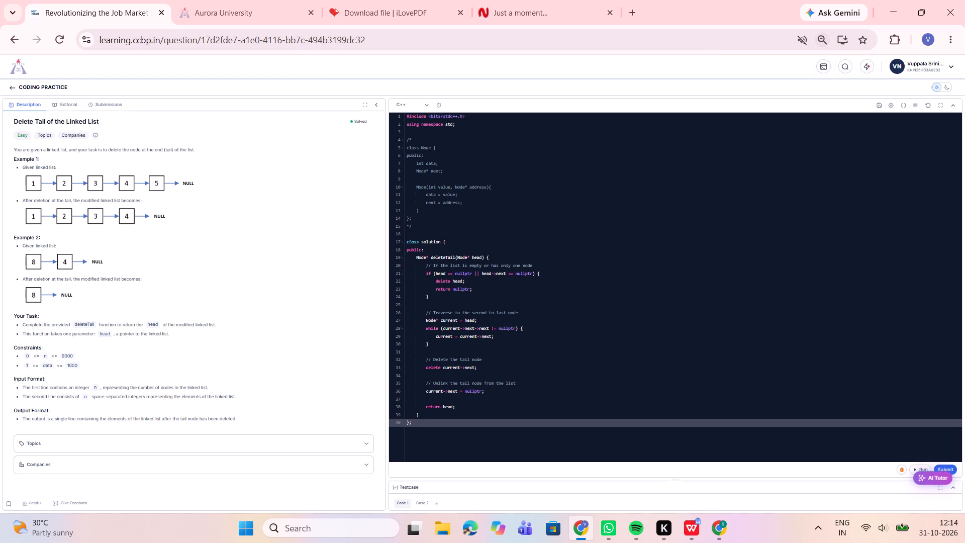
{"action": "key", "text": "shift+super+s"}
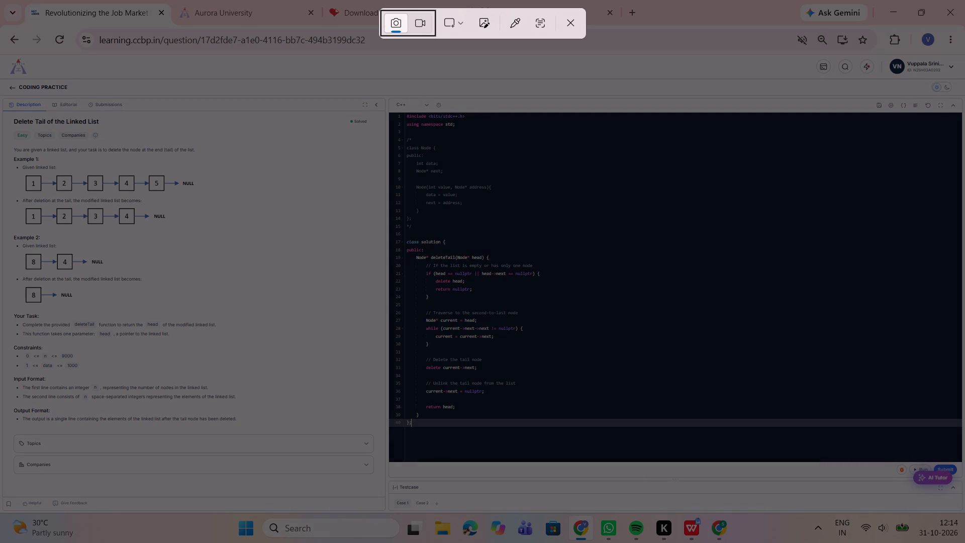
{"action": "left_click_drag", "start_coordinate": [0, 53], "coordinate": [964, 459]}
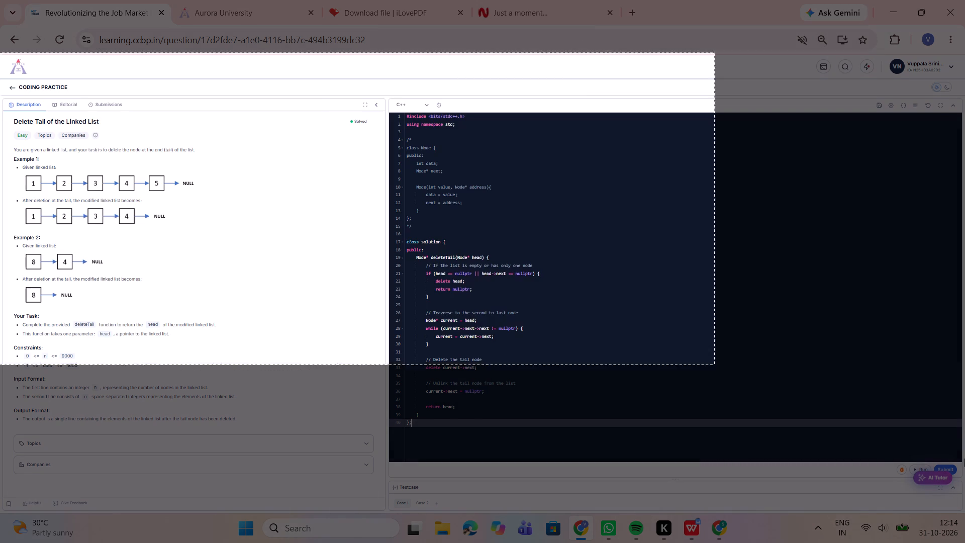
{"action": "left_click_drag", "start_coordinate": [964, 459], "coordinate": [964, 542]}
Back in the WPS document, replace the code screenshot under "2. Half Pair Check" with the copied Delete Tail screenshot.
{"action": "key", "text": "alt+Tab"}
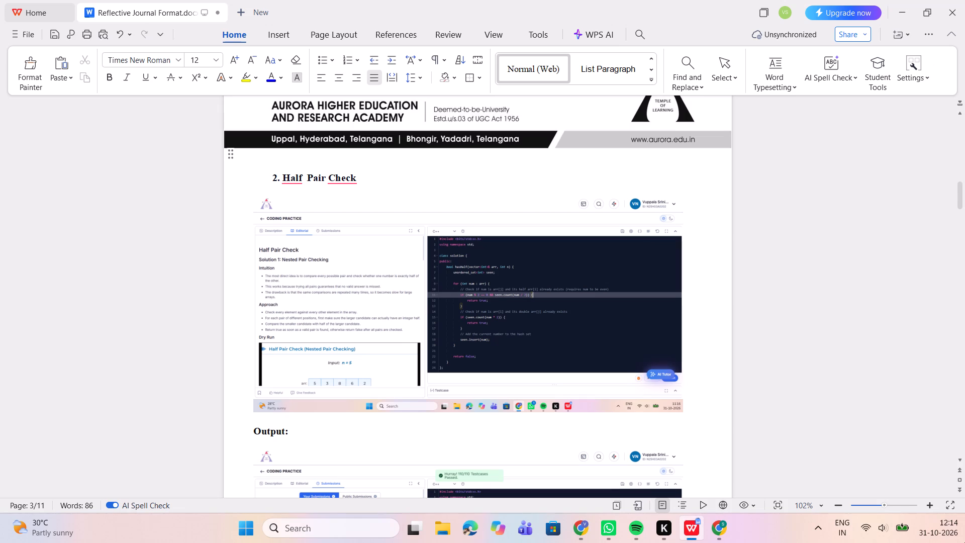
{"action": "left_click", "coordinate": [538, 340]}
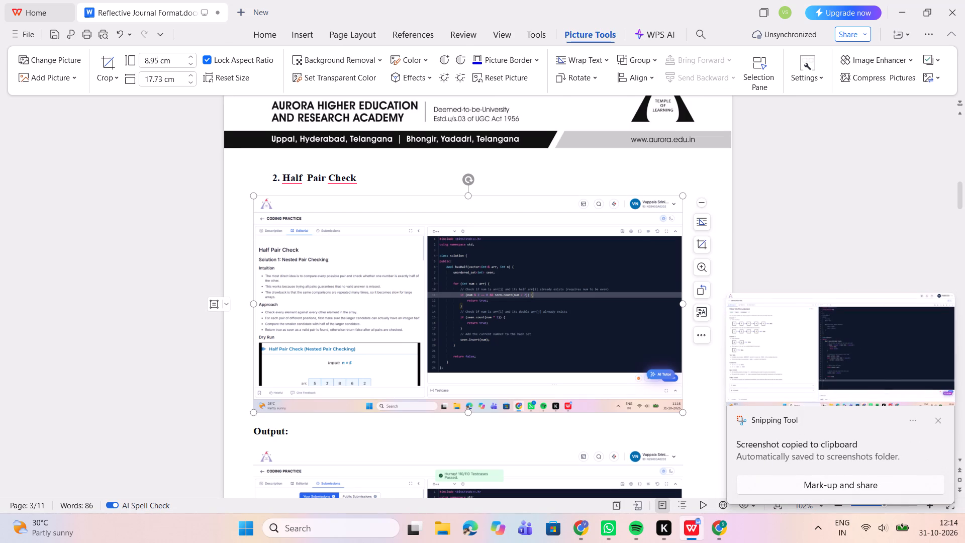
{"action": "key", "text": "Delete"}
{"action": "key", "text": "ctrl+v"}
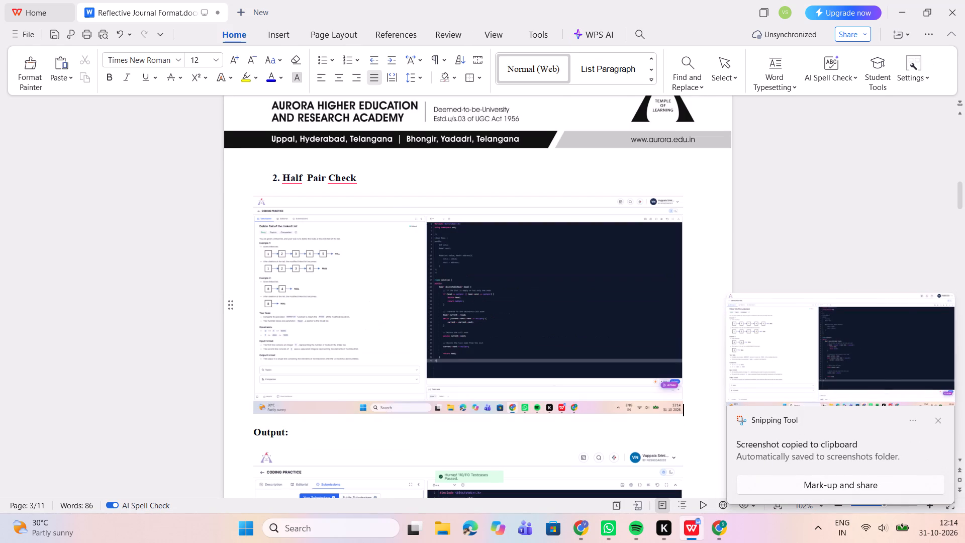
Return to Chrome, dismiss the screenshot notification and submit the Delete Tail of the Linked List solution.
{"action": "key", "text": "alt+Tab"}
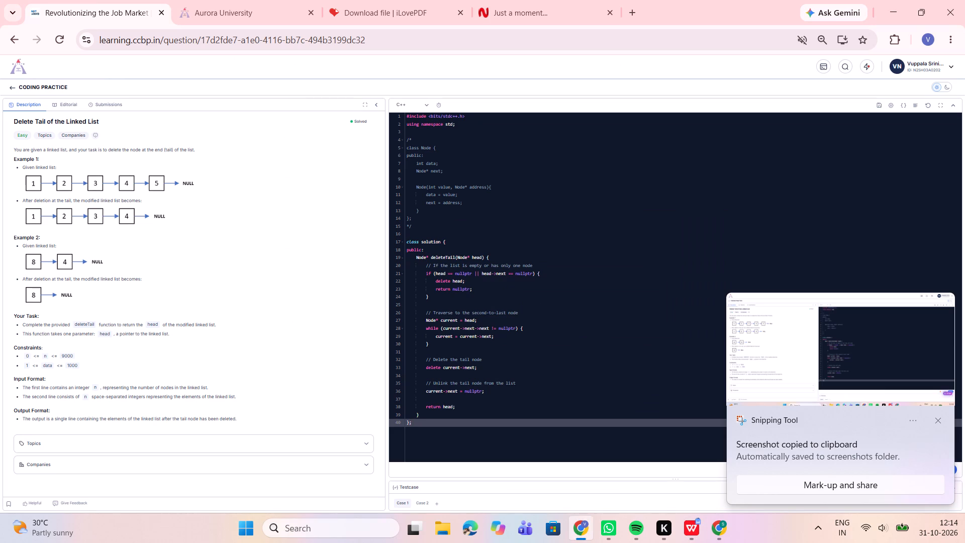
{"action": "left_click", "coordinate": [942, 420]}
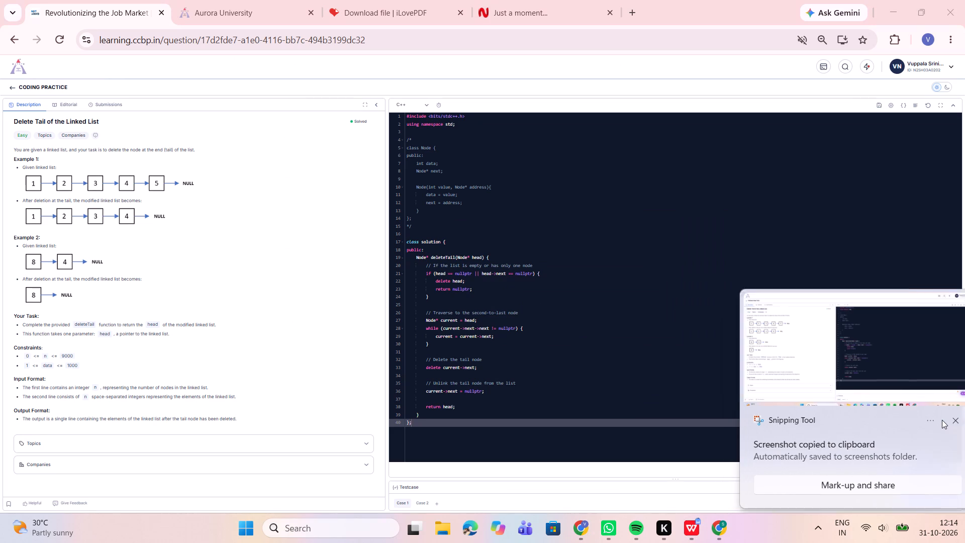
{"action": "left_click", "coordinate": [955, 467]}
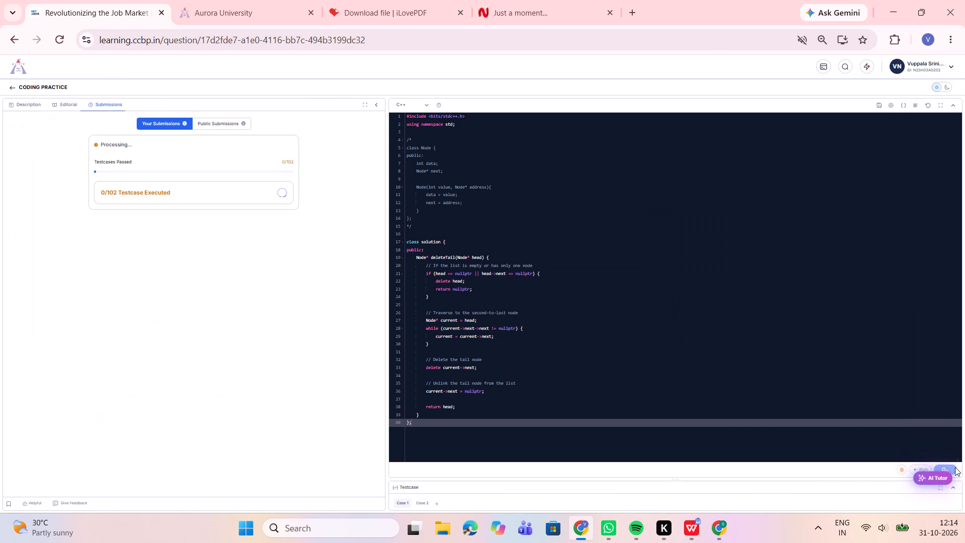
{"action": "key", "text": "ctrl+plus"}
{"action": "key", "text": "ctrl+plus"}
{"action": "key", "text": "ctrl+plus"}
{"action": "key", "text": "ctrl+plus"}
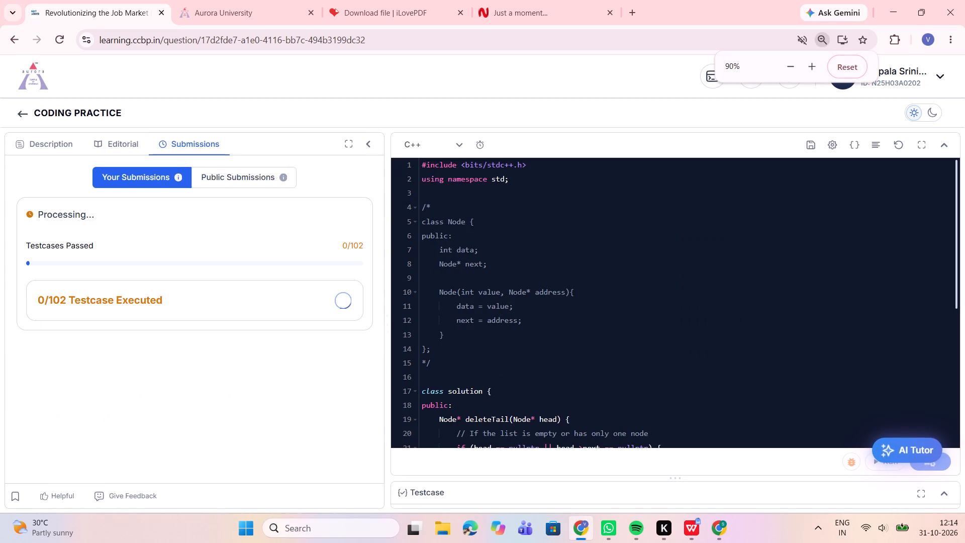
Capture a screenshot of the Delete Tail submission result beside its code, from the page header down through the taskbar.
{"action": "key", "text": "shift+super+s"}
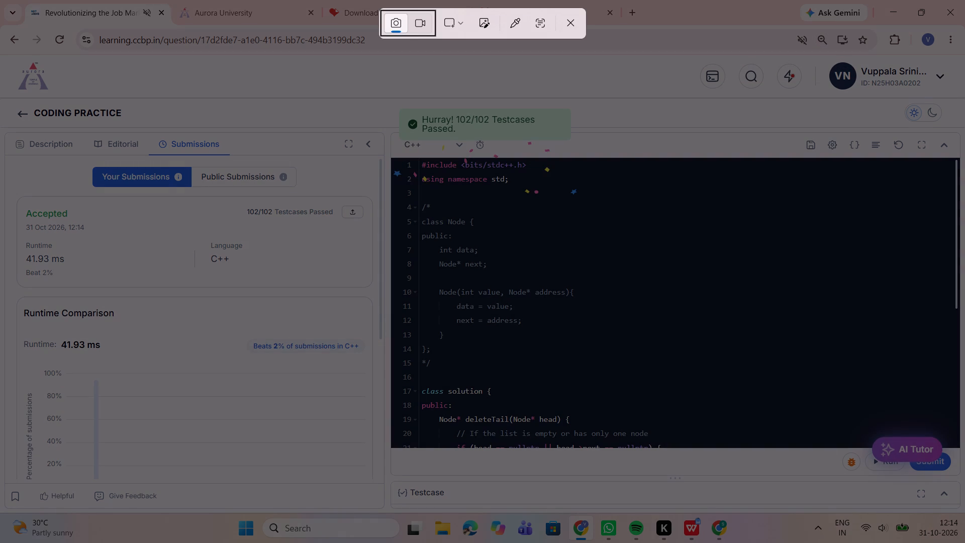
{"action": "left_click_drag", "start_coordinate": [0, 60], "coordinate": [964, 542]}
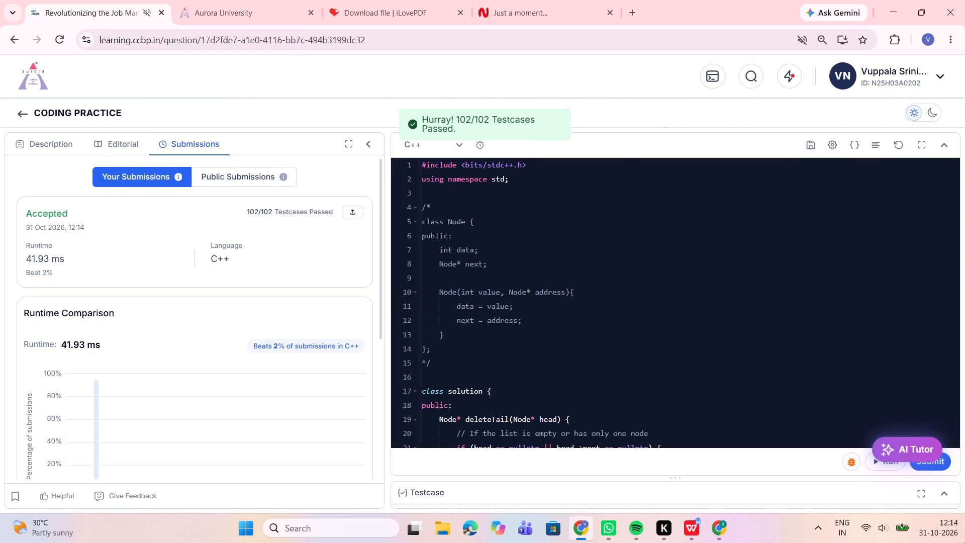
Switch to the WPS document and replace the Output screenshot under "2. Half Pair Check" with the copied Delete Tail submission screenshot.
{"action": "key", "text": "alt+Tab"}
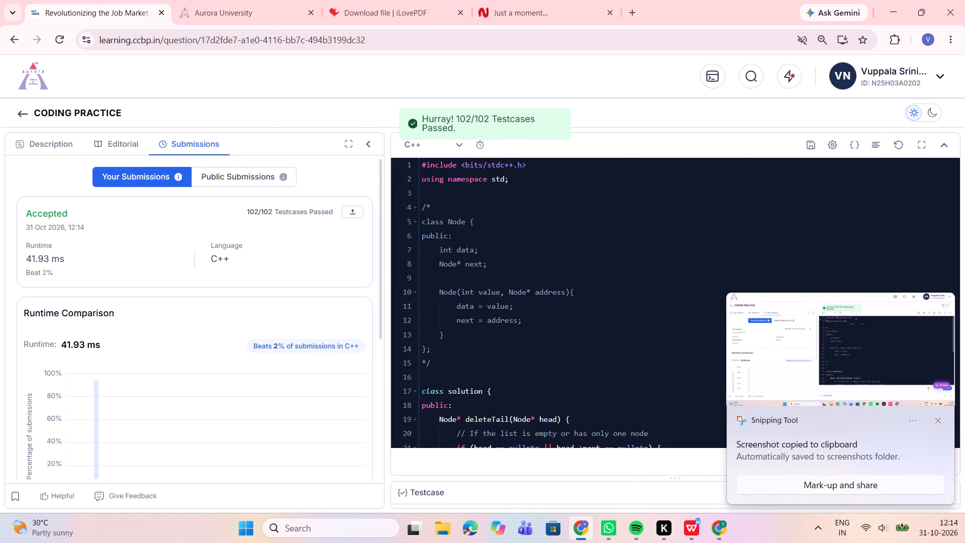
{"action": "scroll", "coordinate": [610, 388], "scroll_direction": "down", "scroll_amount": 1}
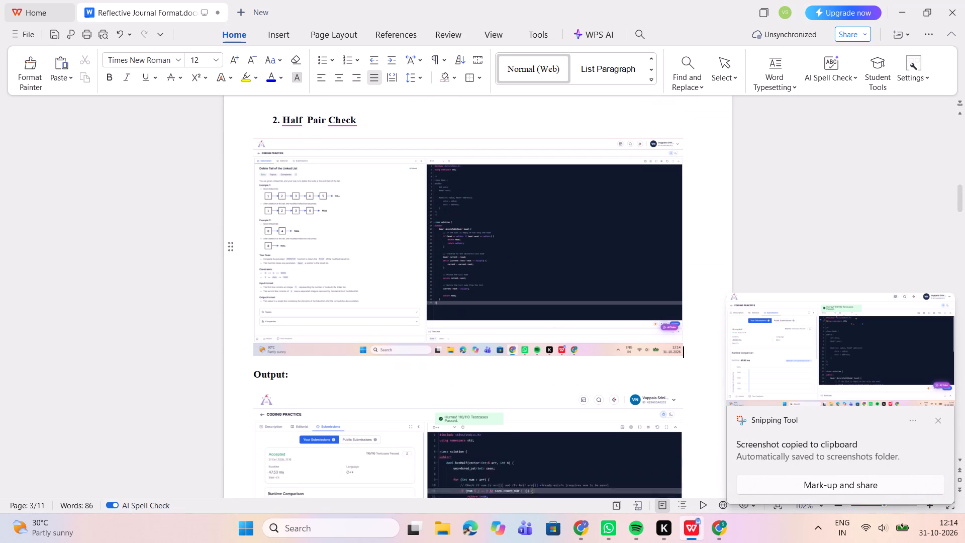
{"action": "scroll", "coordinate": [610, 388], "scroll_direction": "down", "scroll_amount": 2}
{"action": "left_click", "coordinate": [529, 384]}
{"action": "key", "text": "Delete"}
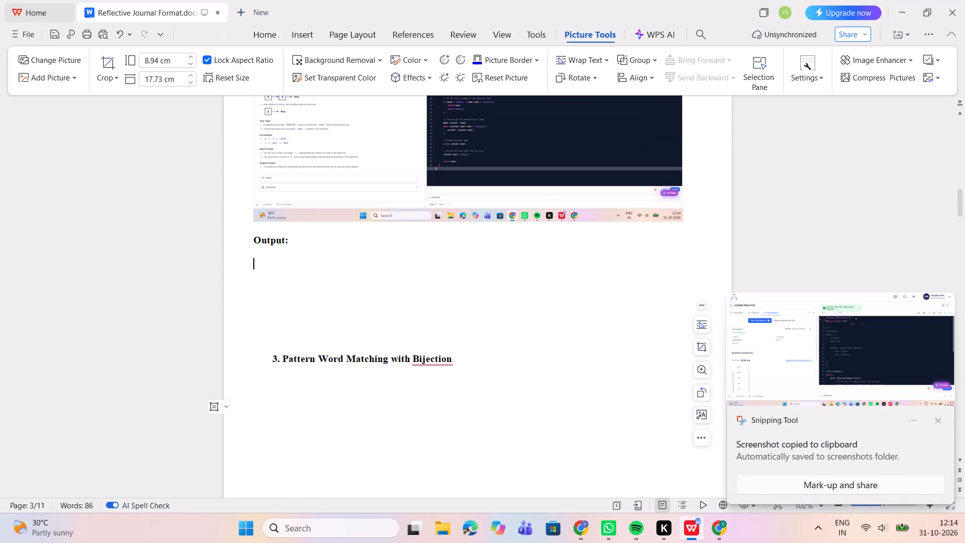
{"action": "key", "text": "ctrl+v"}
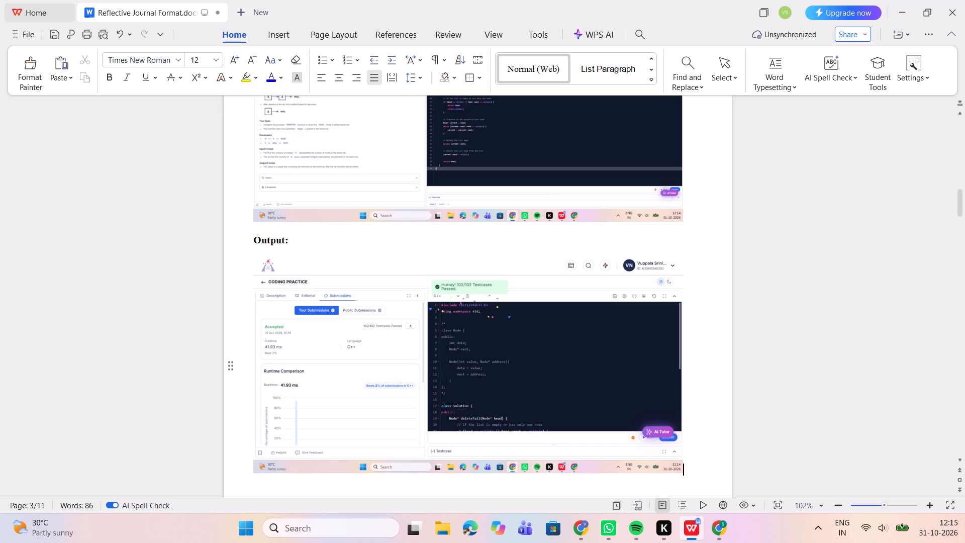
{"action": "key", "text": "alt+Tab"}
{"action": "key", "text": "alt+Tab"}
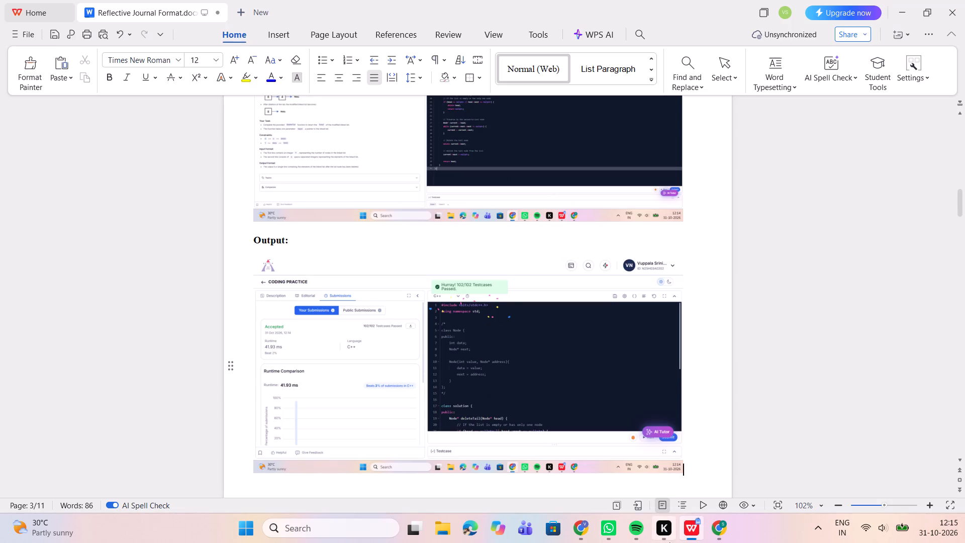
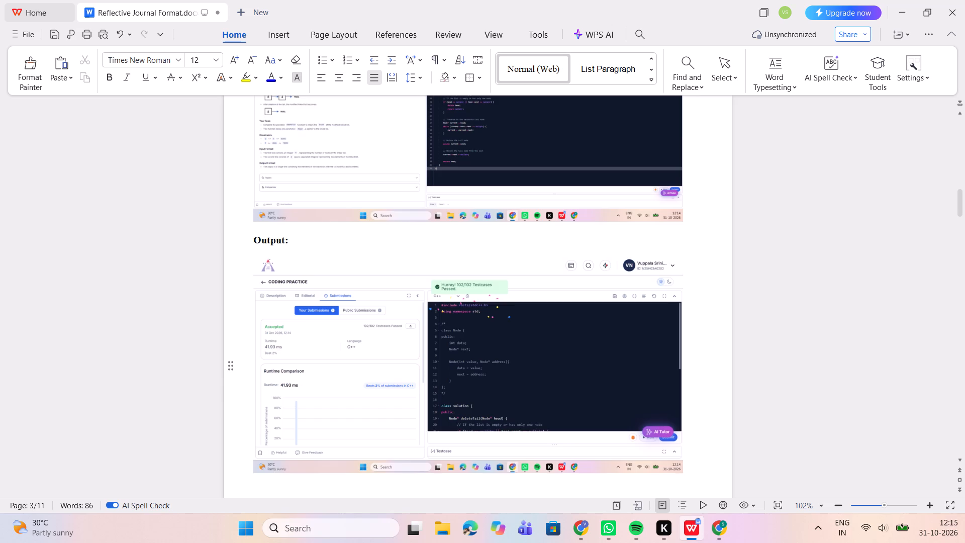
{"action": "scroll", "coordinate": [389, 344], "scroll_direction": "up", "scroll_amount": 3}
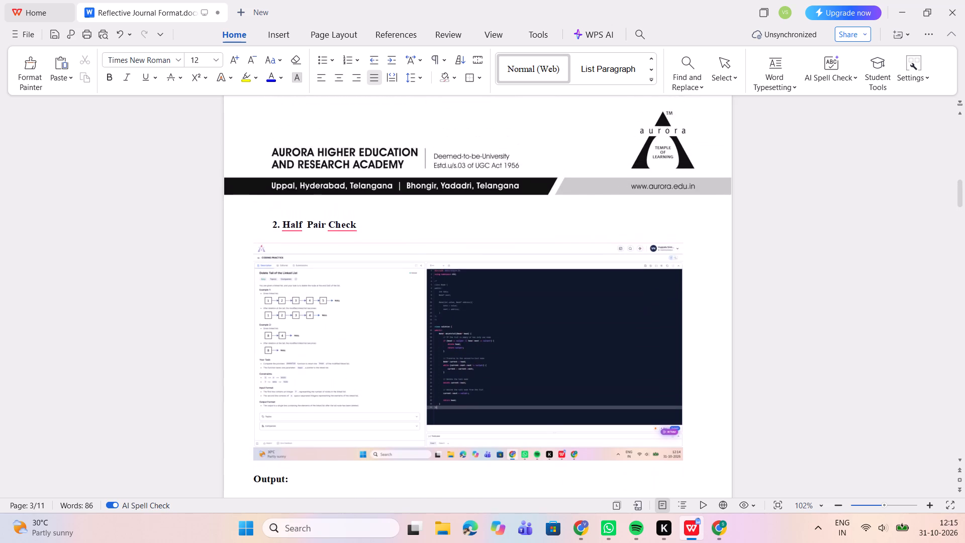
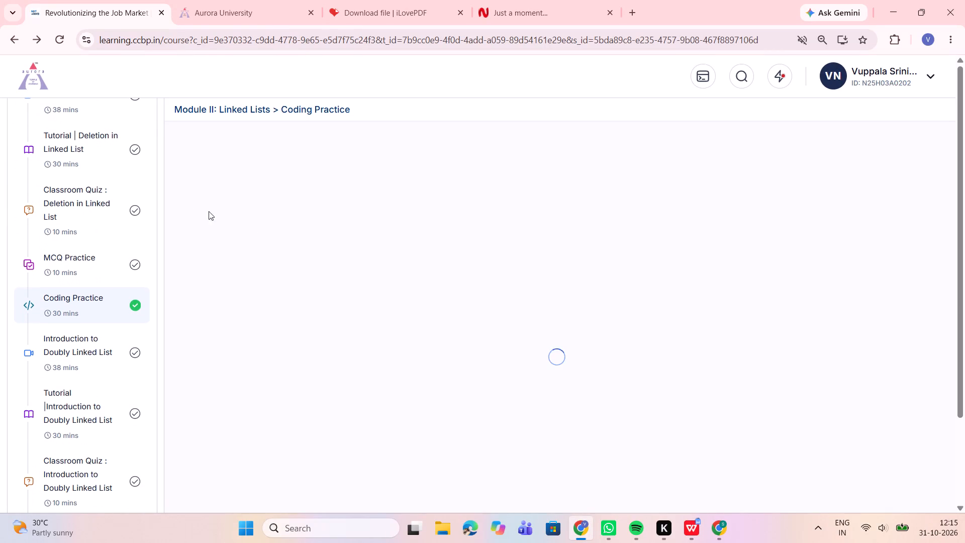
Copy the question title "Delete Tail of the Linked List" from the coding practice list and switch to the report in WPS Office.
{"action": "left_click_drag", "start_coordinate": [190, 262], "coordinate": [323, 262]}
{"action": "key", "text": "ctrl+c"}
{"action": "key", "text": "alt+Tab"}
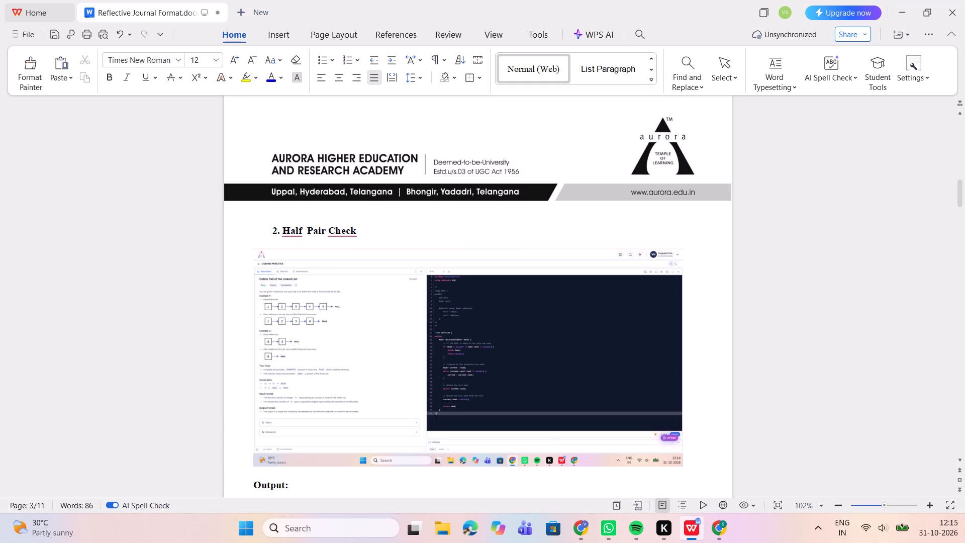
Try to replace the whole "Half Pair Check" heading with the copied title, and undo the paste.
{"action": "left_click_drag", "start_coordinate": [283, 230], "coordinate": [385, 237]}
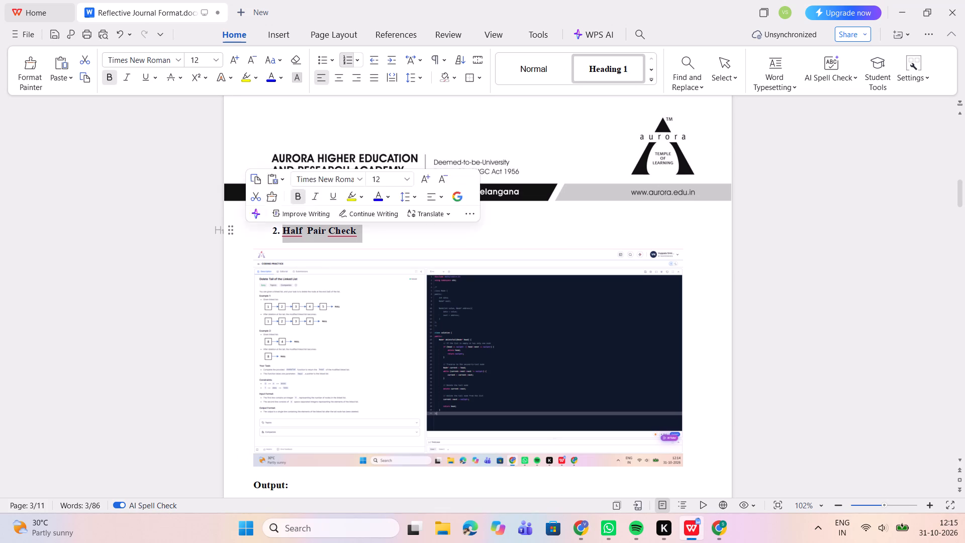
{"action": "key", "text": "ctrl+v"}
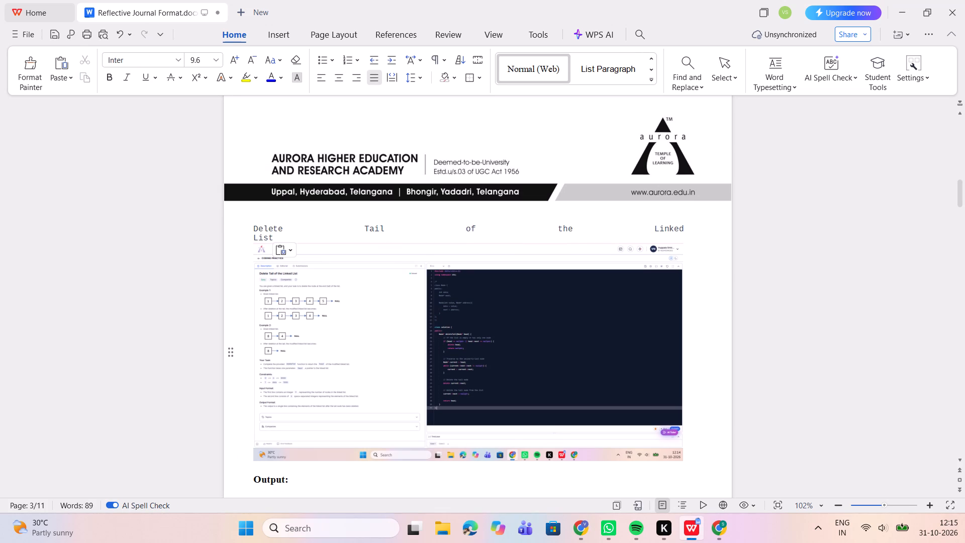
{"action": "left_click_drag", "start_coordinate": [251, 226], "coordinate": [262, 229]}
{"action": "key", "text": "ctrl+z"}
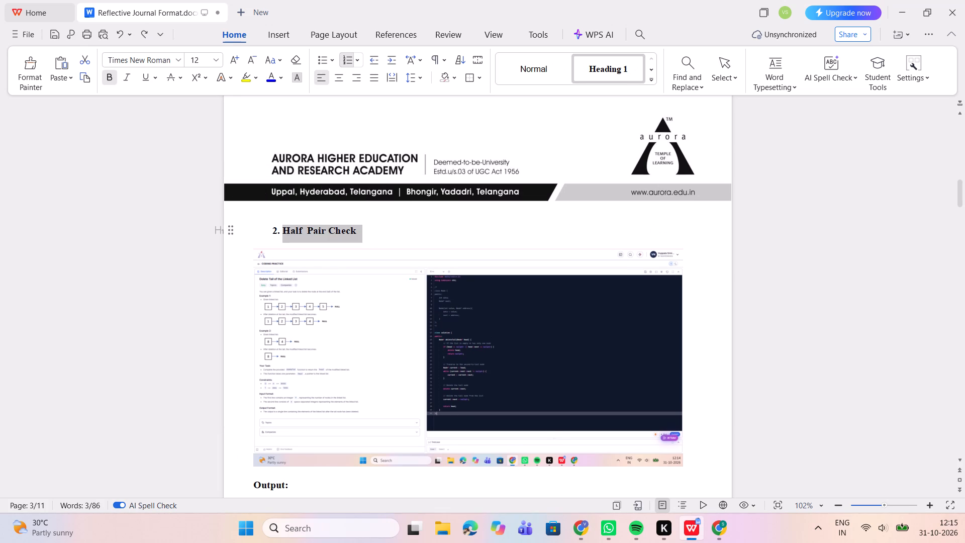
Clear the text of heading 2, keeping its number, and paste "Delete Tail of the Linked List" in its place.
{"action": "left_click", "coordinate": [366, 235]}
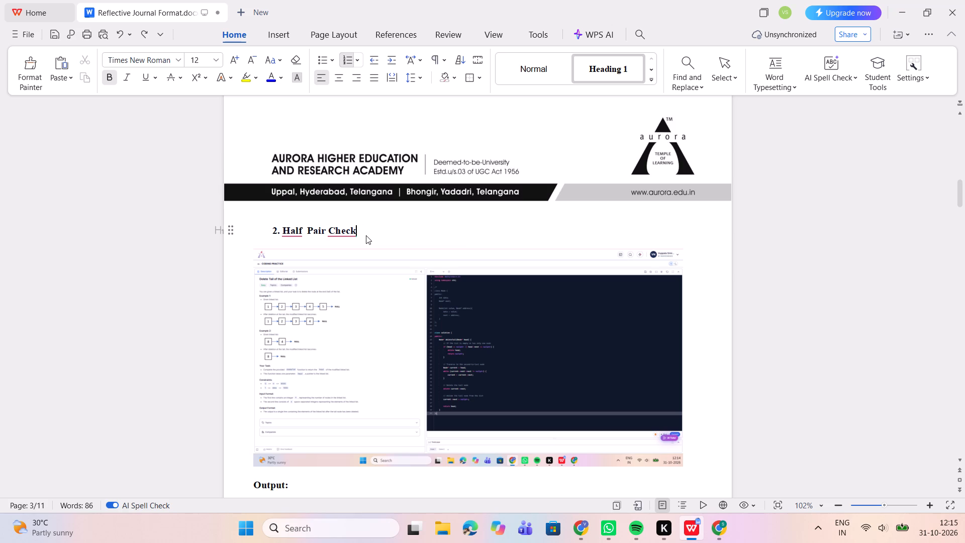
{"action": "key", "text": "BackSpace"}
{"action": "key", "text": "BackSpace"}
{"action": "key", "text": "BackSpace"}
{"action": "key", "text": "BackSpace"}
{"action": "key", "text": "BackSpace"}
{"action": "key", "text": "BackSpace"}
{"action": "key", "text": "BackSpace"}
{"action": "key", "text": "BackSpace"}
{"action": "key", "text": "BackSpace"}
{"action": "key", "text": "BackSpace"}
{"action": "key", "text": "BackSpace"}
{"action": "key", "text": "BackSpace"}
{"action": "key", "text": "BackSpace"}
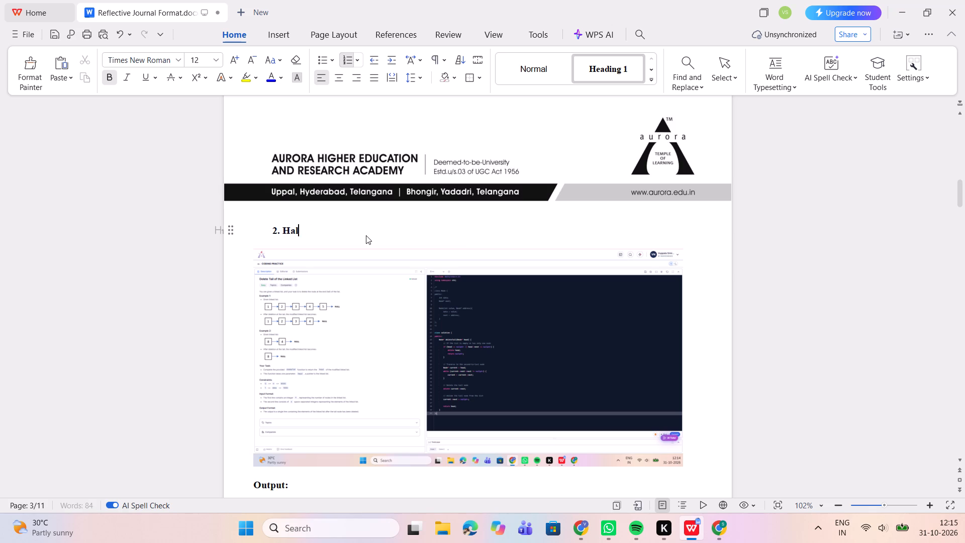
{"action": "key", "text": "BackSpace"}
{"action": "key", "text": "BackSpace"}
{"action": "key", "text": "BackSpace"}
{"action": "key", "text": "BackSpace"}
{"action": "key", "text": "ctrl+z"}
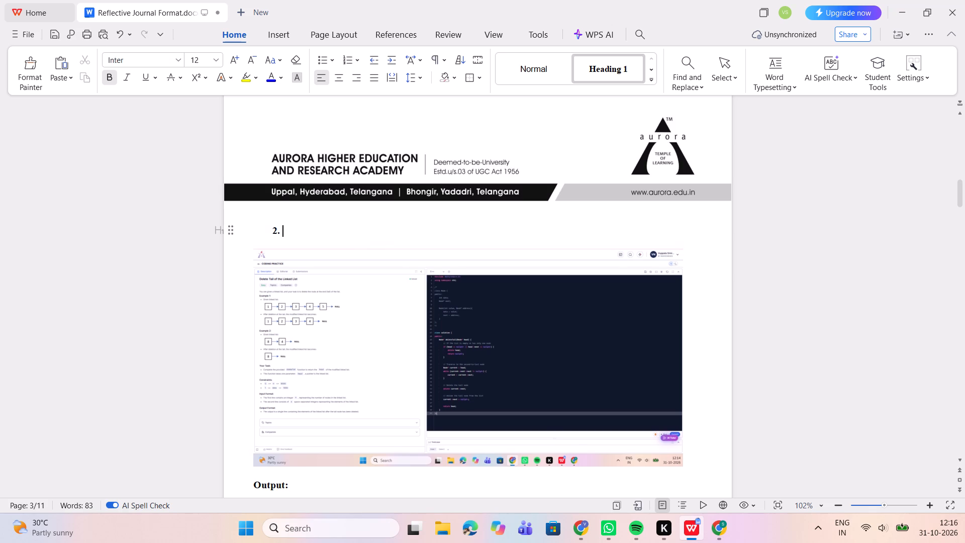
{"action": "key", "text": "ctrl+v"}
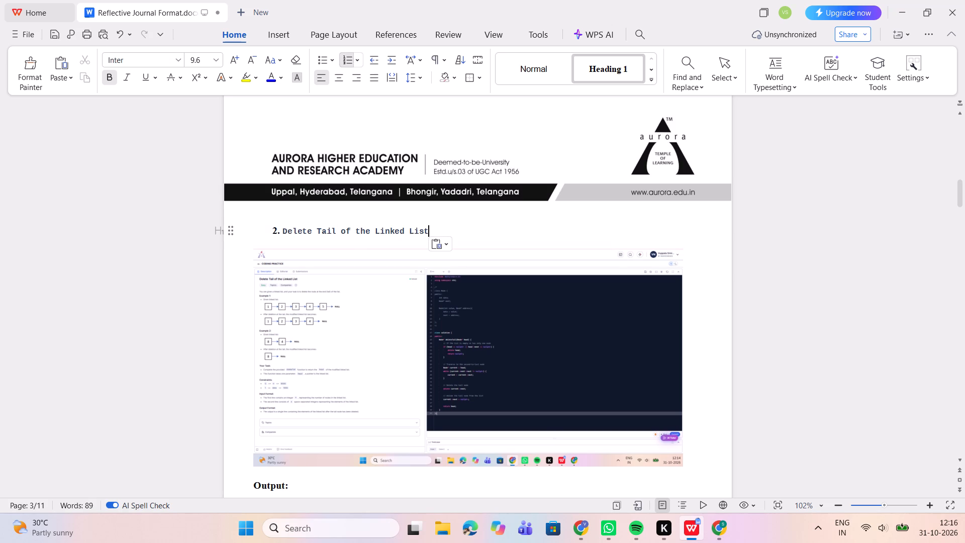
Format the pasted title of heading 2 in Times New Roman, size 12, with the automatic font colour.
{"action": "left_click_drag", "start_coordinate": [284, 230], "coordinate": [432, 229]}
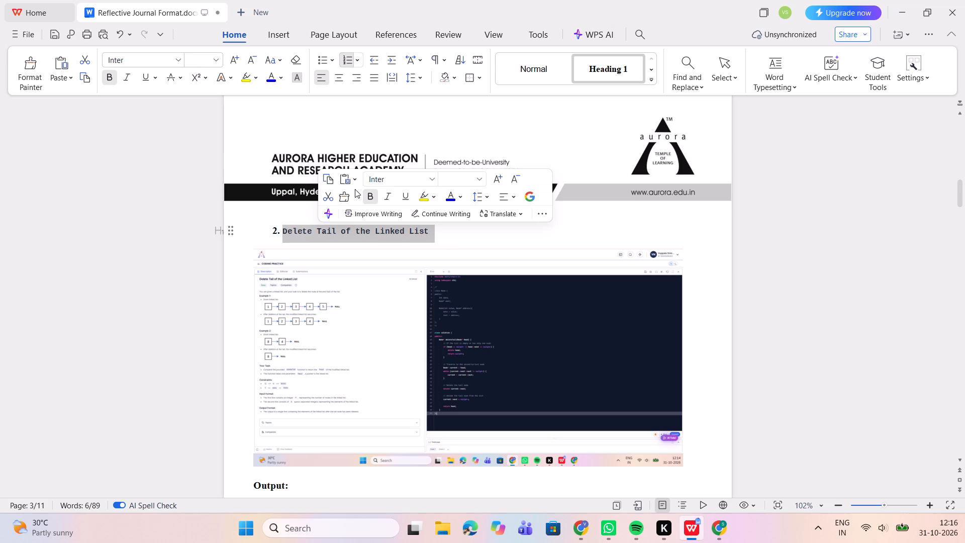
{"action": "left_click", "coordinate": [431, 179]}
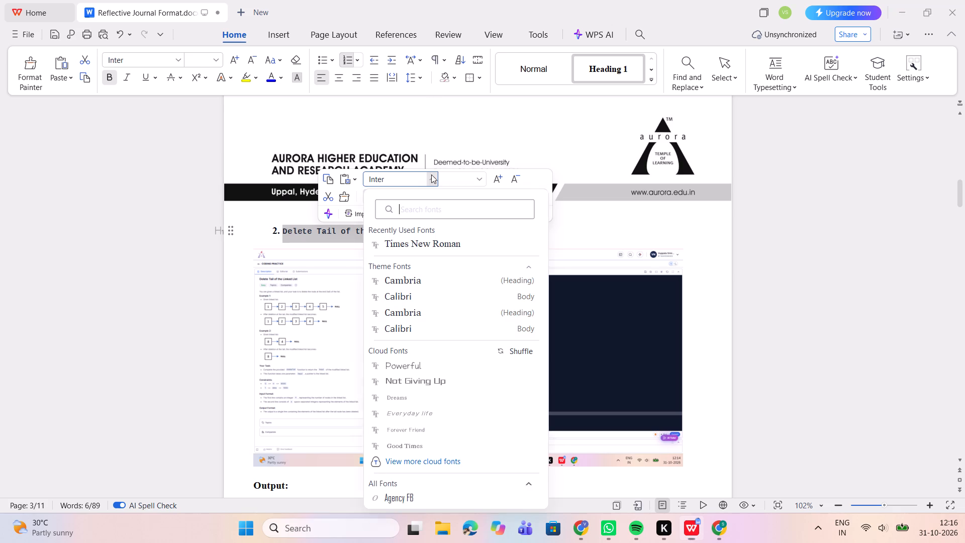
{"action": "left_click", "coordinate": [429, 238]}
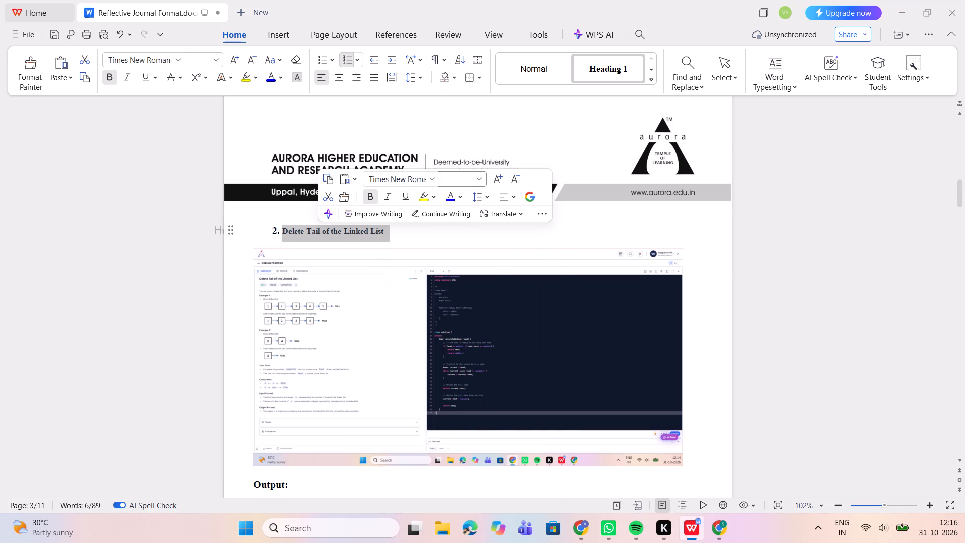
{"action": "left_click", "coordinate": [459, 182]}
{"action": "type", "text": "12"}
{"action": "key", "text": "Return"}
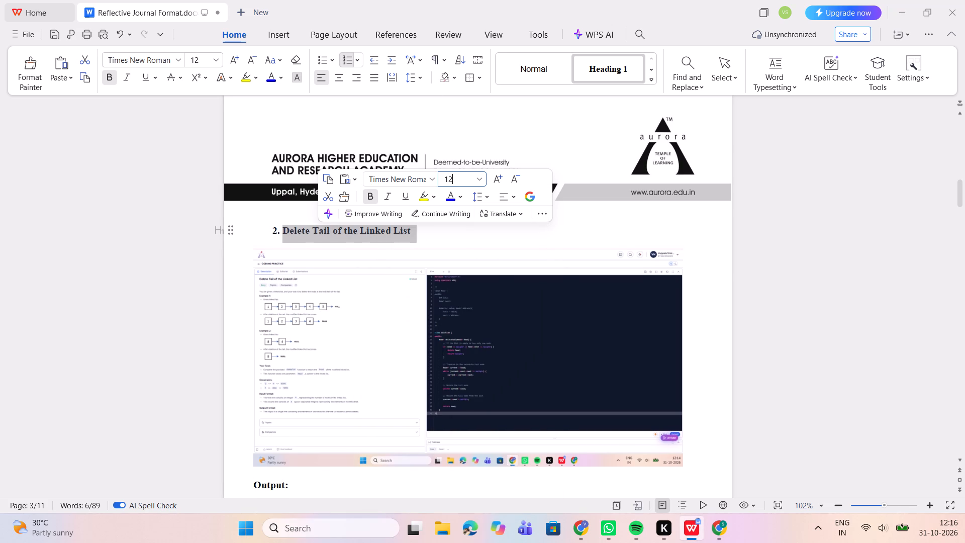
{"action": "left_click", "coordinate": [465, 231]}
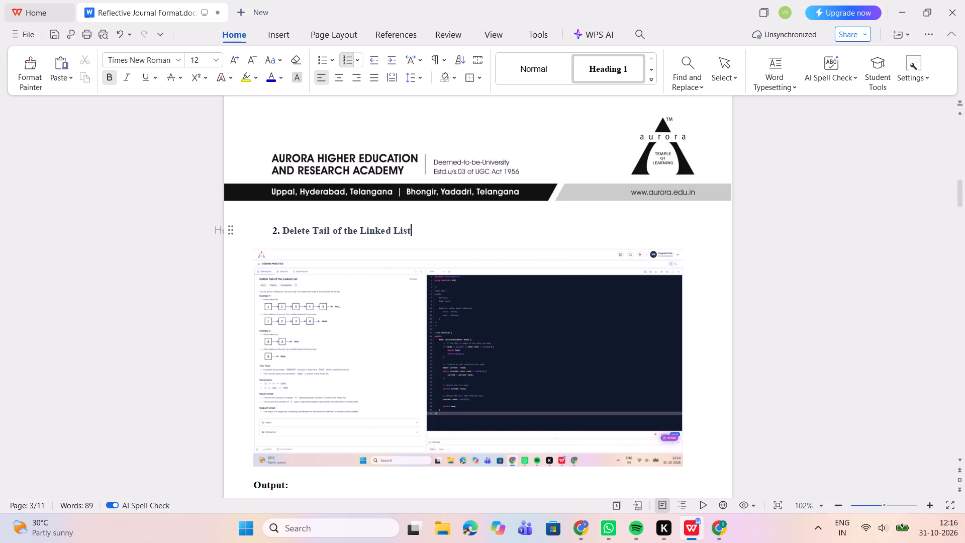
{"action": "left_click_drag", "start_coordinate": [283, 232], "coordinate": [420, 230]}
{"action": "left_click", "coordinate": [442, 195]}
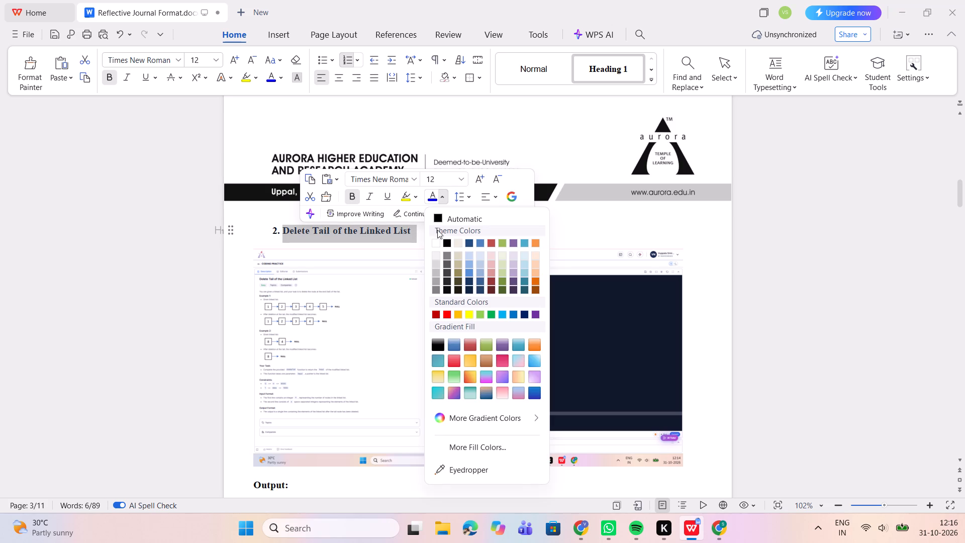
{"action": "left_click", "coordinate": [451, 217]}
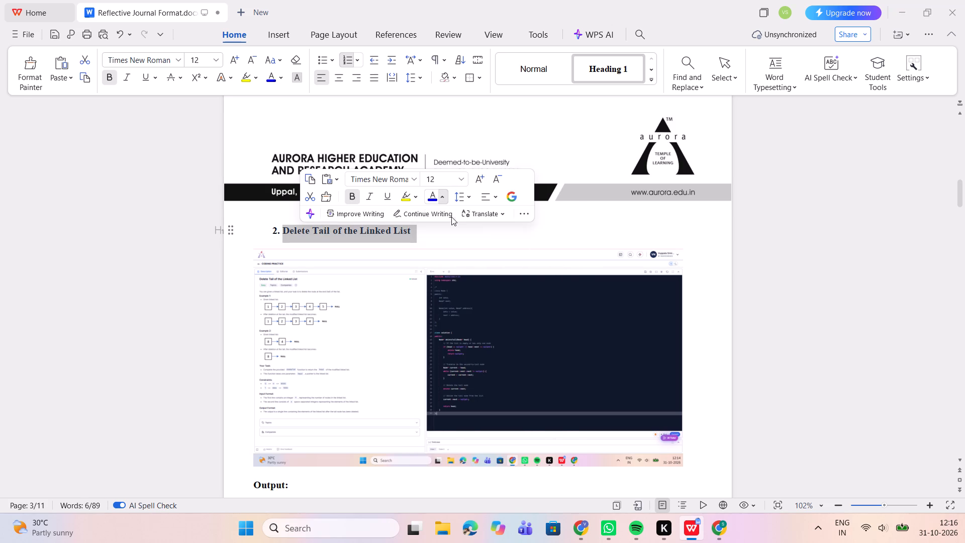
{"action": "left_click", "coordinate": [504, 238]}
Switch to Chrome and return from the open question to the Linked Lists coding practice question list.
{"action": "scroll", "coordinate": [504, 238], "scroll_direction": "down", "scroll_amount": 4}
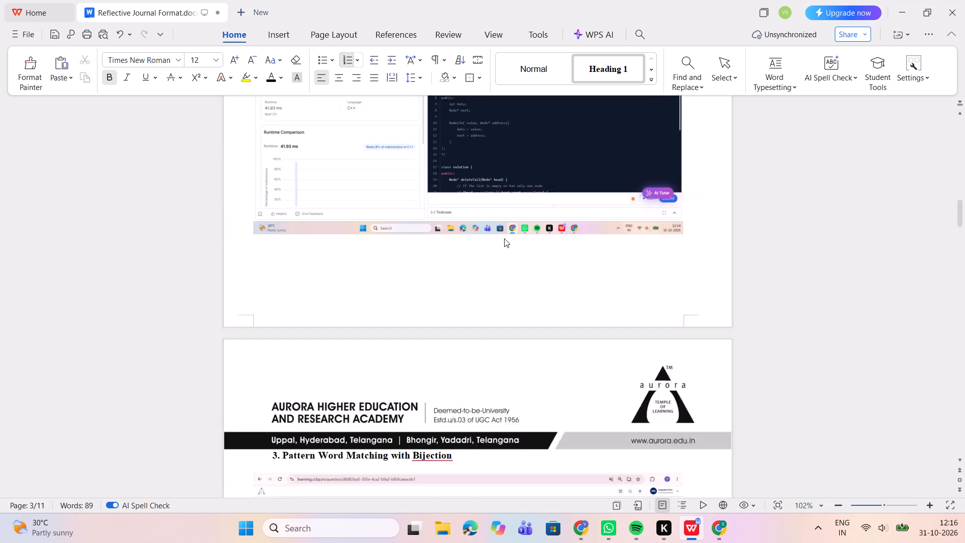
{"action": "scroll", "coordinate": [504, 238], "scroll_direction": "down", "scroll_amount": 6}
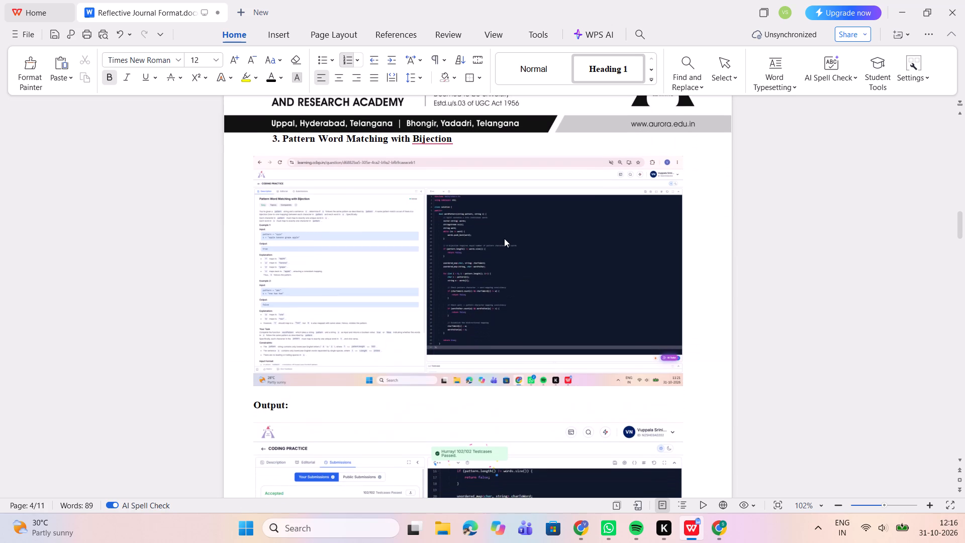
{"action": "key", "text": "alt+Tab"}
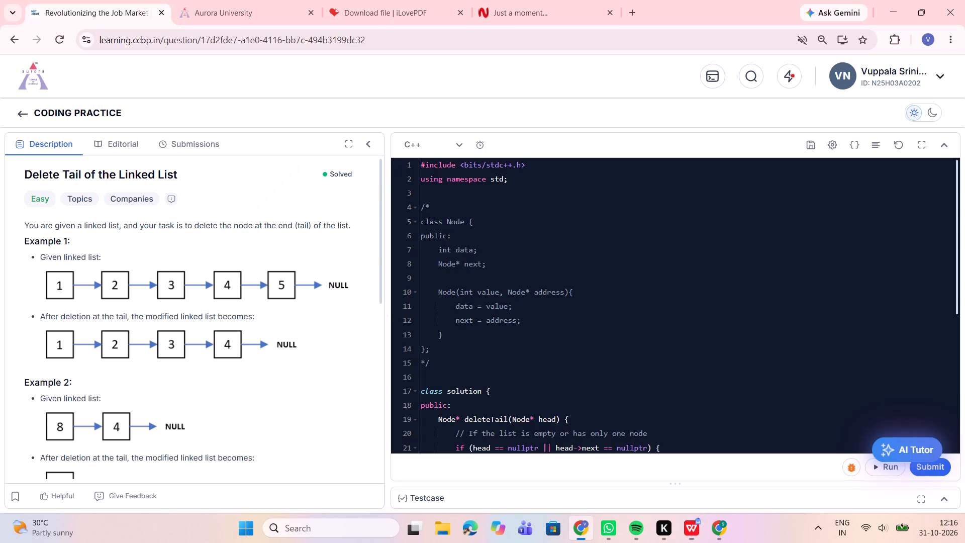
{"action": "scroll", "coordinate": [183, 294], "scroll_direction": "right", "scroll_amount": 5}
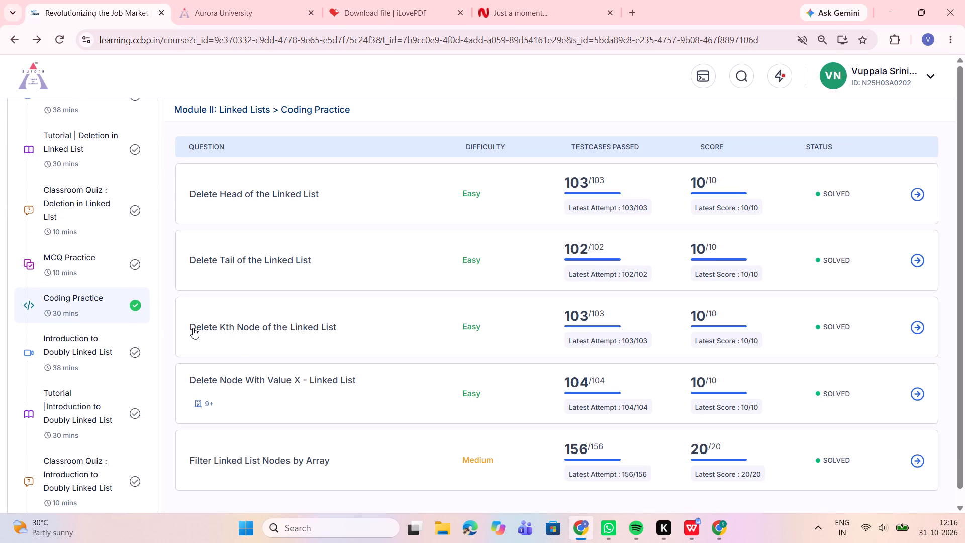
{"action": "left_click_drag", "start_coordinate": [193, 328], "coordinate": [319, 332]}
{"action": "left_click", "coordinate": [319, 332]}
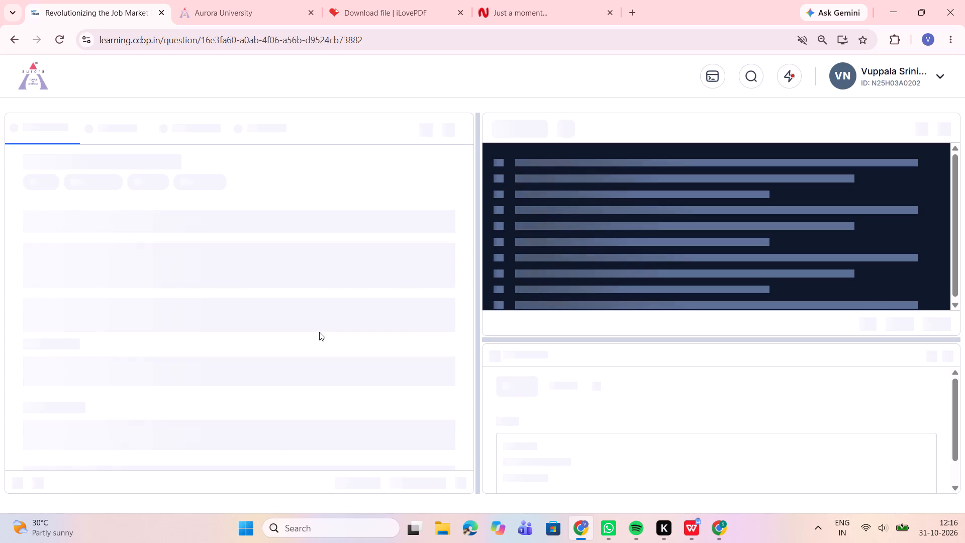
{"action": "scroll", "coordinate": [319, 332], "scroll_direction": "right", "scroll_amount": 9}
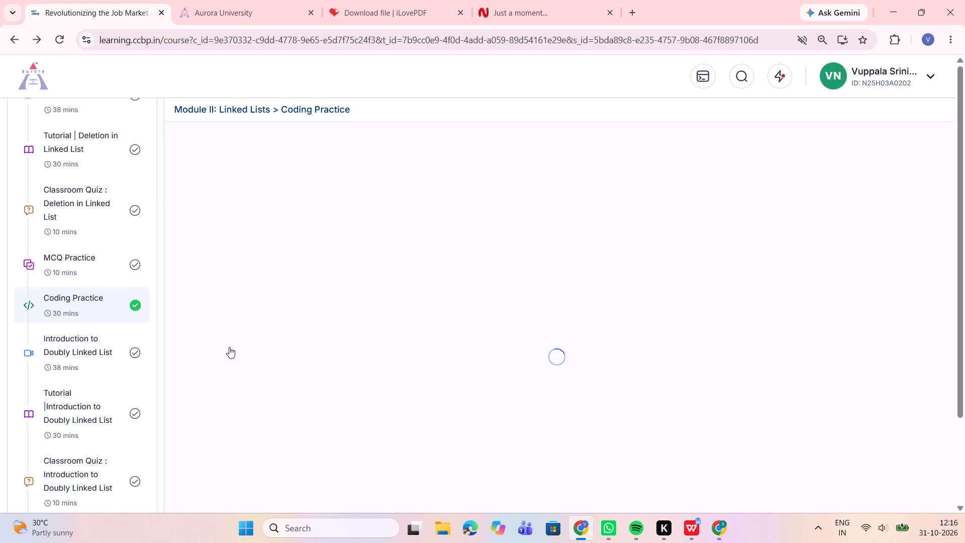
Copy the question title "Delete Kth Node of the Linked List" and switch back to the report in WPS Office.
{"action": "left_click_drag", "start_coordinate": [190, 326], "coordinate": [362, 319]}
{"action": "key", "text": "ctrl+c"}
{"action": "key", "text": "alt+Tab"}
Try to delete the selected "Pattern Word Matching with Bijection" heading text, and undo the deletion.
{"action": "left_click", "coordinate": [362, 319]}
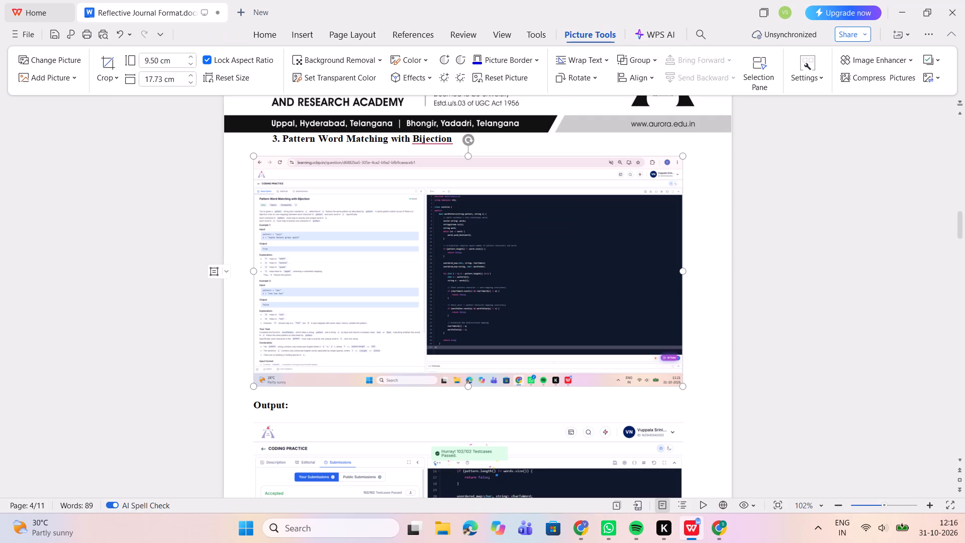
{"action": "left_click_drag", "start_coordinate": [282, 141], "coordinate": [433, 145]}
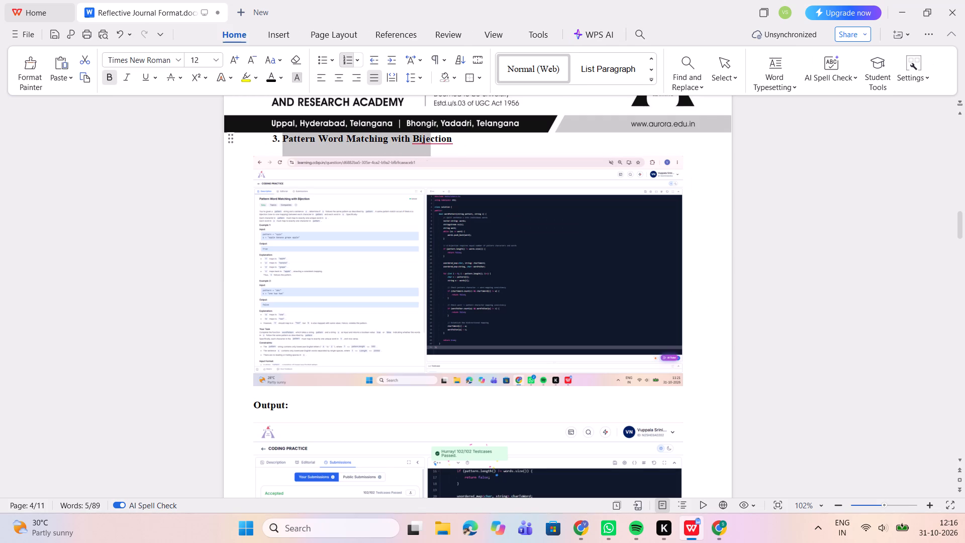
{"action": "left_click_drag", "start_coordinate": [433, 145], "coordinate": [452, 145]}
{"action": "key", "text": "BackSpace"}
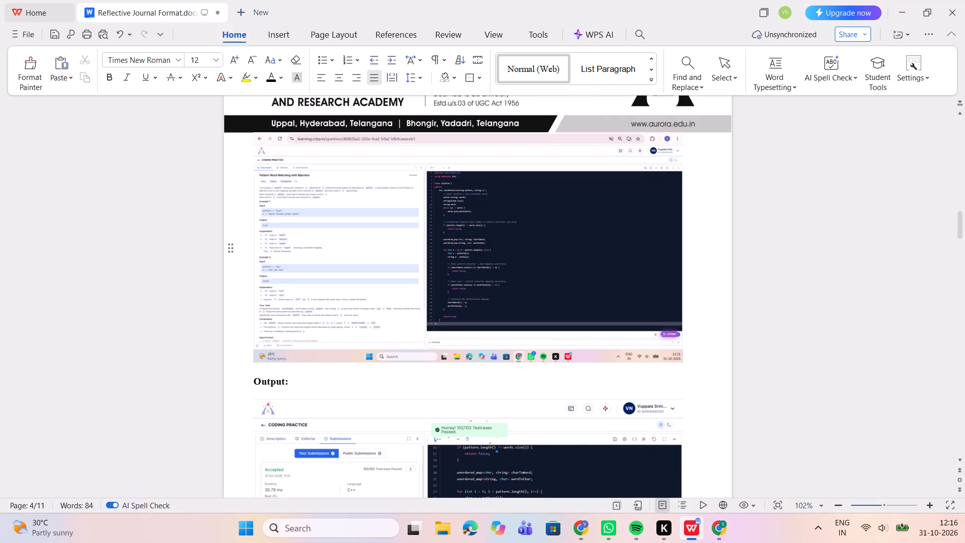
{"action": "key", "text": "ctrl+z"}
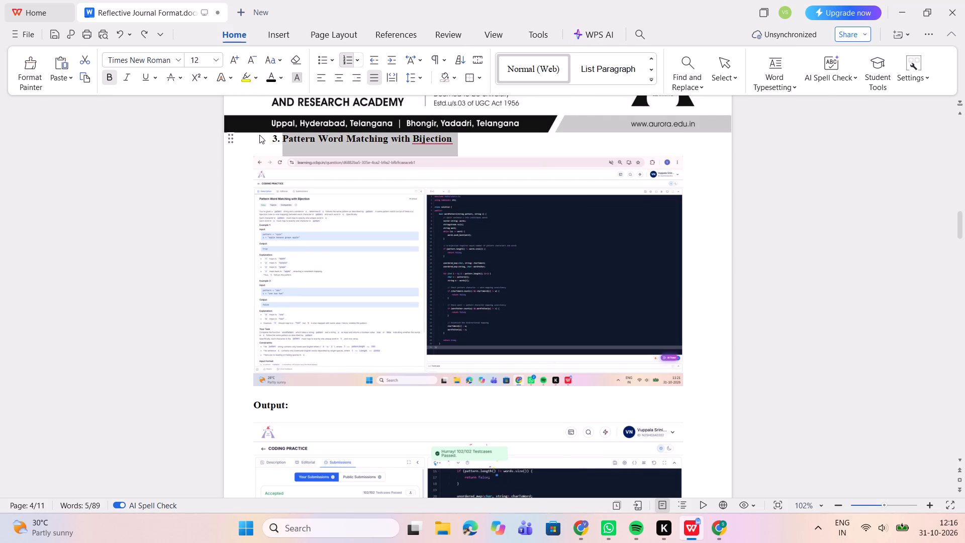
Insert a blank line above heading 3 to separate it from the page's letterhead banner.
{"action": "scroll", "coordinate": [259, 135], "scroll_direction": "up", "scroll_amount": 2}
{"action": "scroll", "coordinate": [338, 186], "scroll_direction": "up", "scroll_amount": 1}
{"action": "left_click", "coordinate": [291, 150]}
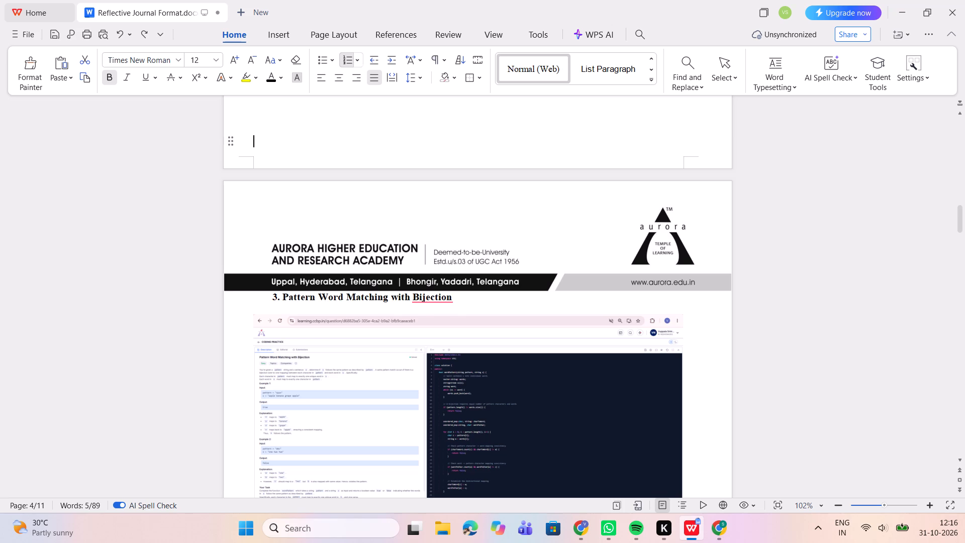
{"action": "key", "text": "Return"}
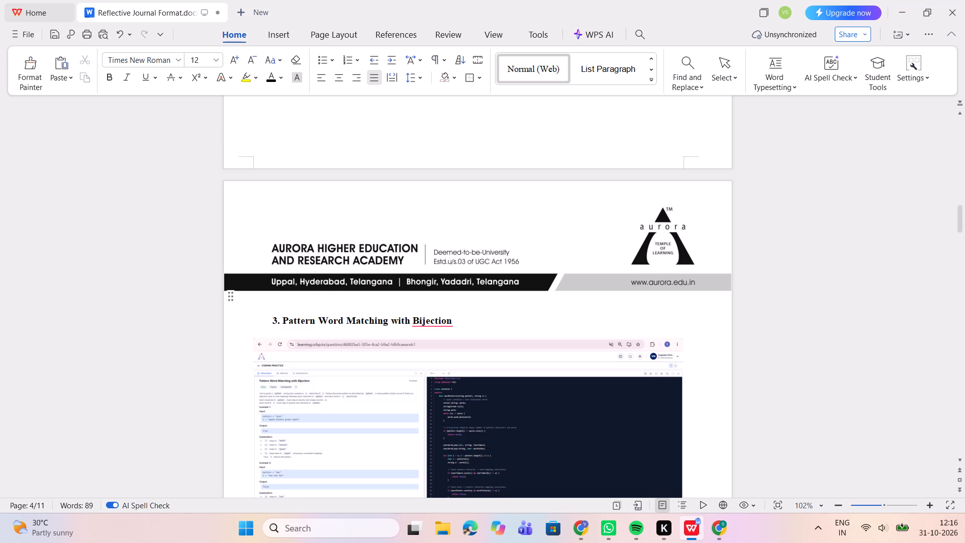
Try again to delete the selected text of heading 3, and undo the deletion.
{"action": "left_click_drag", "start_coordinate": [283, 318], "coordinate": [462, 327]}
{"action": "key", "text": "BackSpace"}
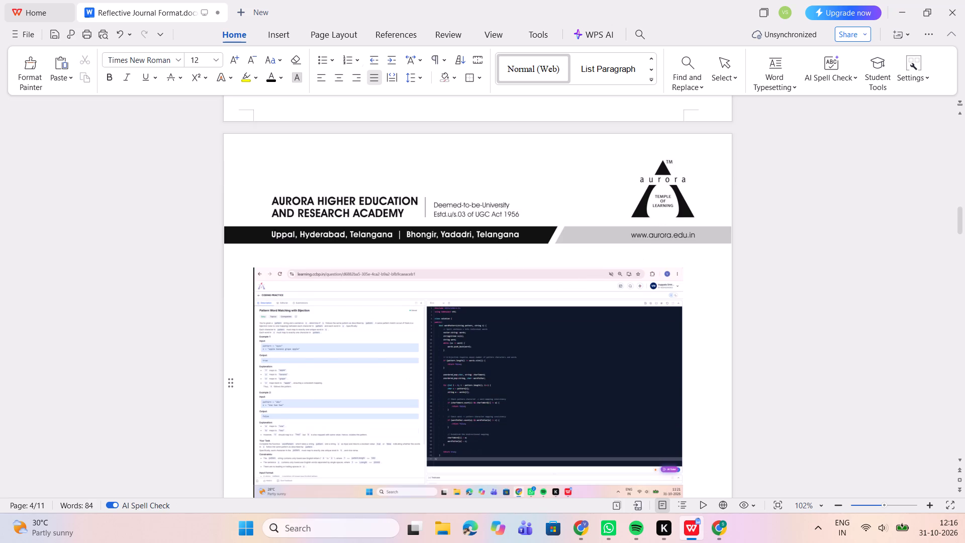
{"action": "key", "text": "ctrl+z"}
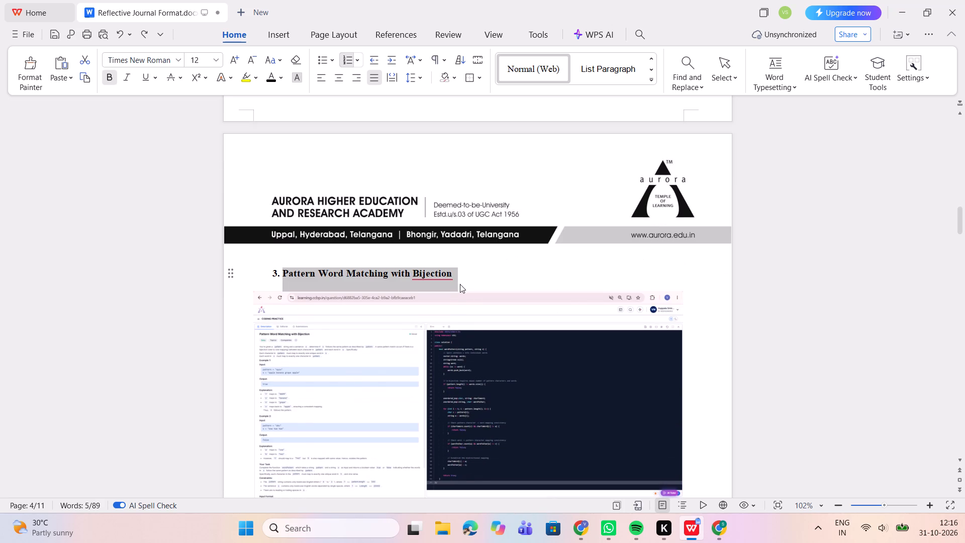
Clear the text of heading 3, keeping its number, and paste "Delete Kth Node of the Linked List" in its place.
{"action": "left_click", "coordinate": [460, 283]}
{"action": "key", "text": "BackSpace"}
{"action": "key", "text": "BackSpace"}
{"action": "key", "text": "BackSpace"}
{"action": "key", "text": "BackSpace"}
{"action": "key", "text": "BackSpace"}
{"action": "key", "text": "BackSpace"}
{"action": "key", "text": "BackSpace"}
{"action": "key", "text": "BackSpace"}
{"action": "key", "text": "BackSpace"}
{"action": "key", "text": "BackSpace"}
{"action": "key", "text": "BackSpace"}
{"action": "key", "text": "BackSpace"}
{"action": "key", "text": "BackSpace"}
{"action": "key", "text": "BackSpace"}
{"action": "key", "text": "BackSpace"}
{"action": "key", "text": "BackSpace"}
{"action": "key", "text": "BackSpace"}
{"action": "key", "text": "BackSpace"}
{"action": "key", "text": "BackSpace"}
{"action": "key", "text": "BackSpace"}
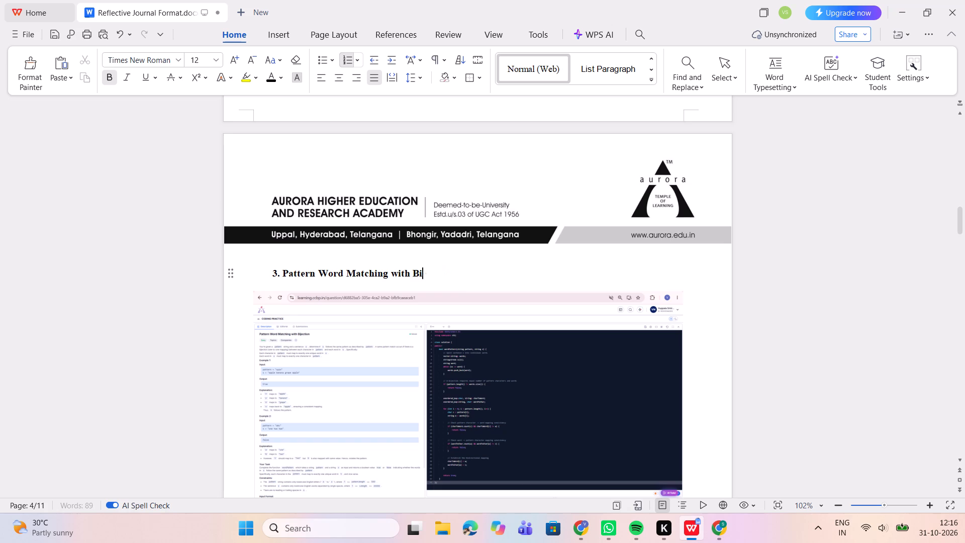
{"action": "key", "text": "BackSpace"}
{"action": "key", "text": "BackSpace"}
{"action": "key", "text": "BackSpace"}
{"action": "key", "text": "BackSpace"}
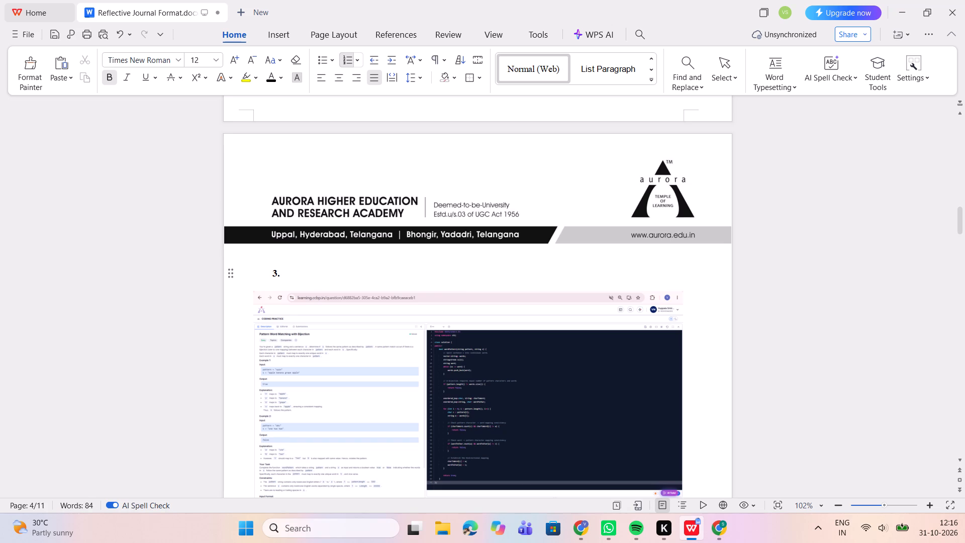
{"action": "key", "text": "ctrl+v"}
Format the pasted title of heading 3 as bold Times New Roman, size 12.
{"action": "left_click_drag", "start_coordinate": [283, 277], "coordinate": [447, 274]}
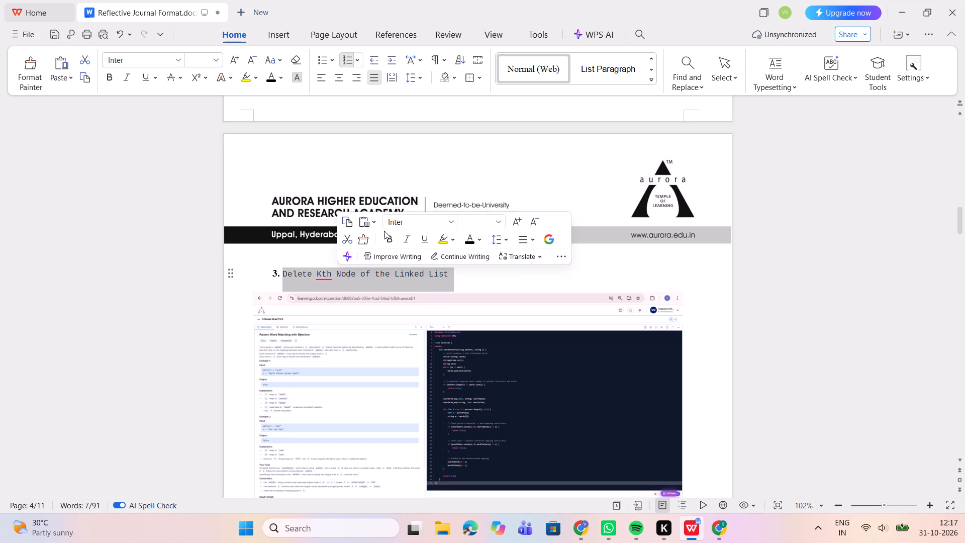
{"action": "left_click", "coordinate": [385, 233]}
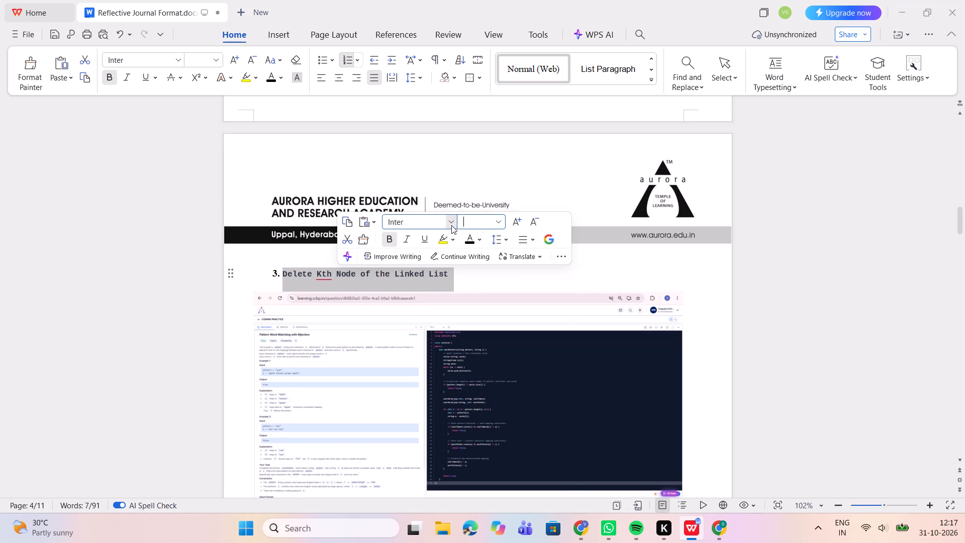
{"action": "left_click", "coordinate": [451, 225]}
{"action": "left_click", "coordinate": [438, 294]}
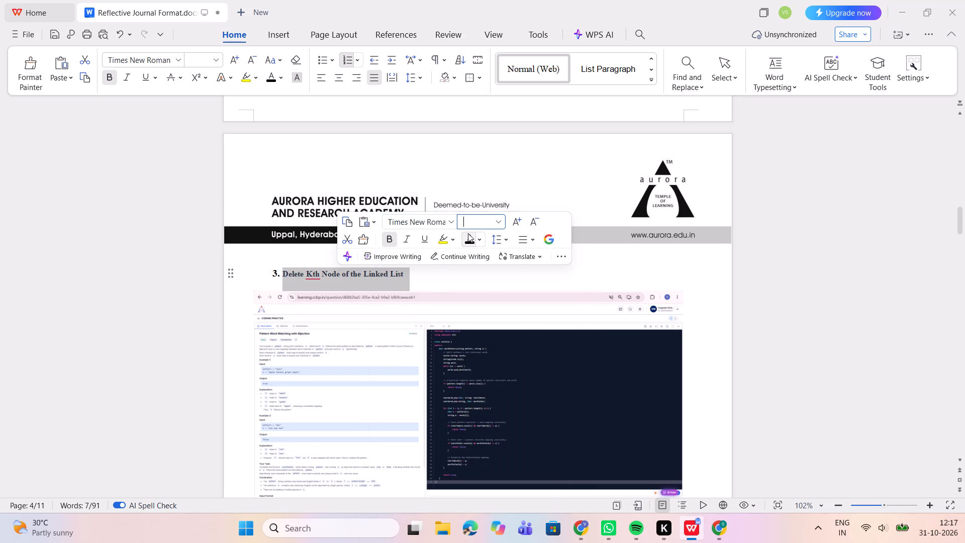
{"action": "type", "text": "12"}
{"action": "key", "text": "Return"}
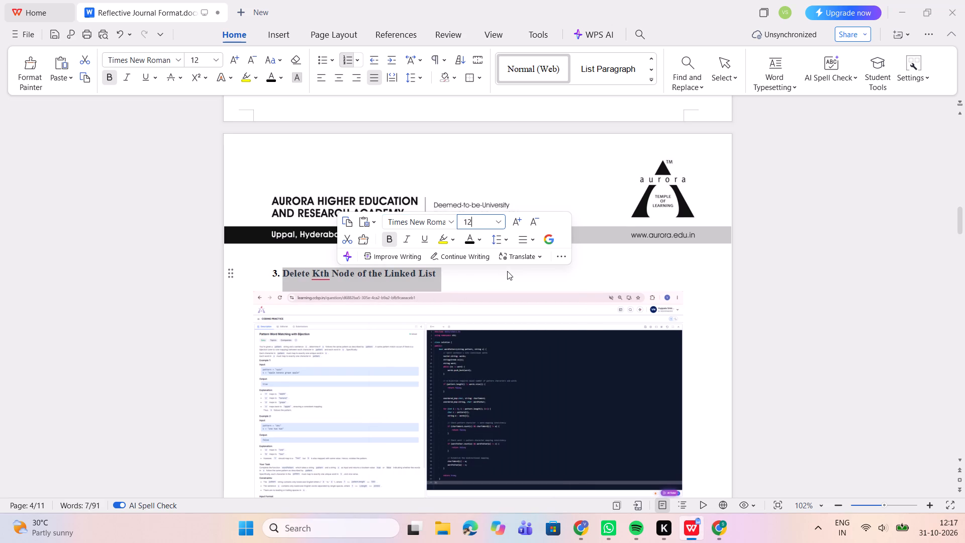
In Chrome, set the Delete Kth Node of the Linked List page to 50% zoom and capture everything below the address bar as a screenshot.
{"action": "left_click", "coordinate": [509, 273]}
{"action": "scroll", "coordinate": [509, 273], "scroll_direction": "down", "scroll_amount": 2}
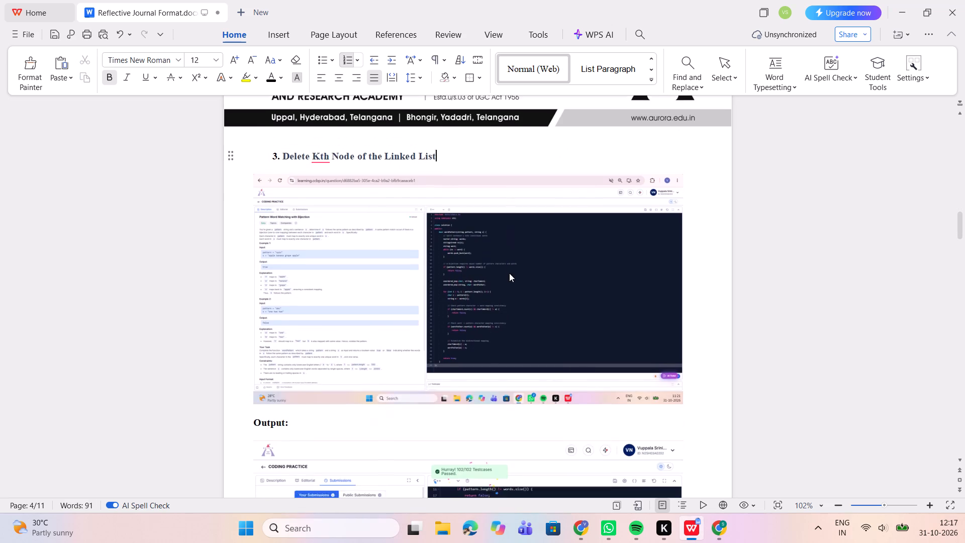
{"action": "scroll", "coordinate": [509, 273], "scroll_direction": "down", "scroll_amount": 2}
{"action": "scroll", "coordinate": [509, 273], "scroll_direction": "up", "scroll_amount": 1}
{"action": "key", "text": "alt+Tab"}
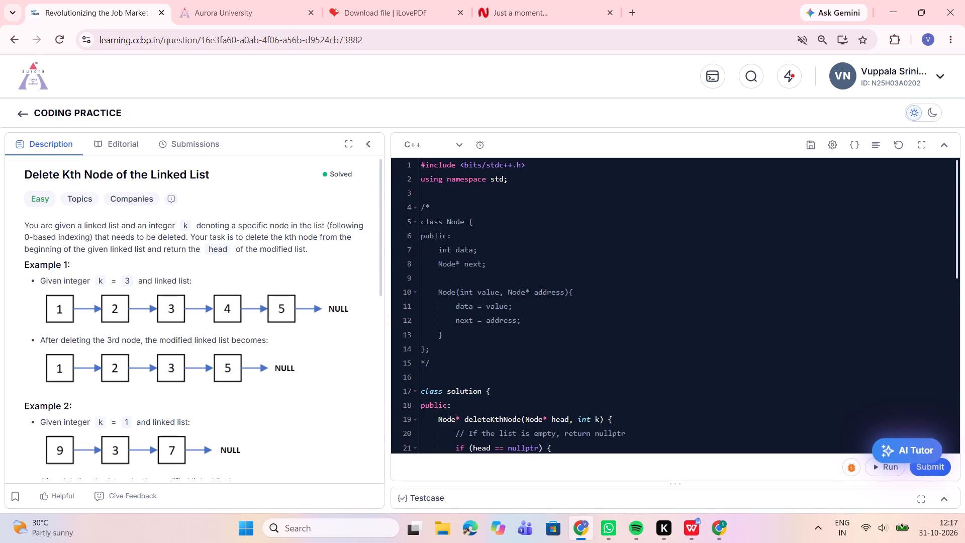
{"action": "scroll", "coordinate": [509, 273], "scroll_direction": "down", "scroll_amount": 4}
{"action": "scroll", "coordinate": [509, 273], "scroll_direction": "up", "scroll_amount": 10}
{"action": "key", "text": "ctrl+minus"}
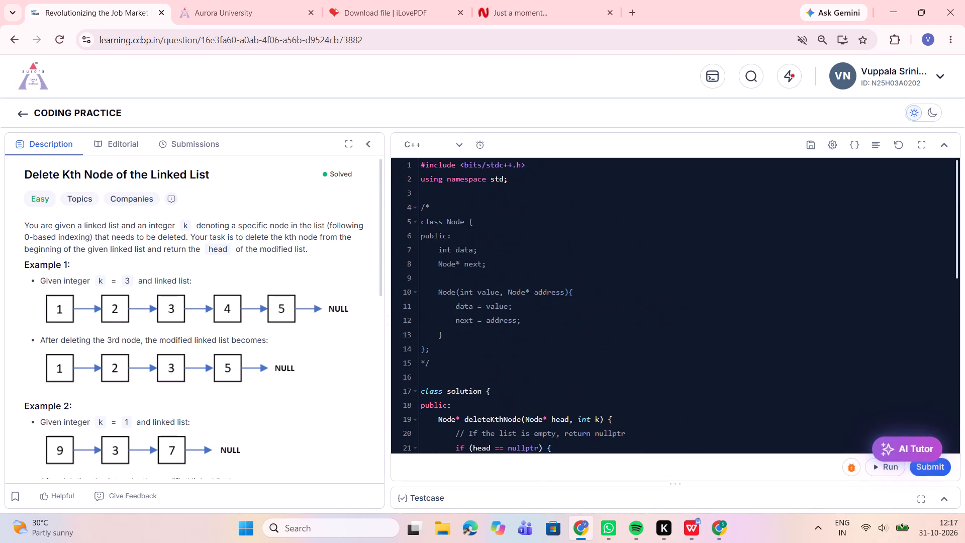
{"action": "key", "text": "ctrl+minus"}
{"action": "key", "text": "ctrl+minus"}
{"action": "key", "text": "ctrl+minus"}
{"action": "key", "text": "ctrl+minus"}
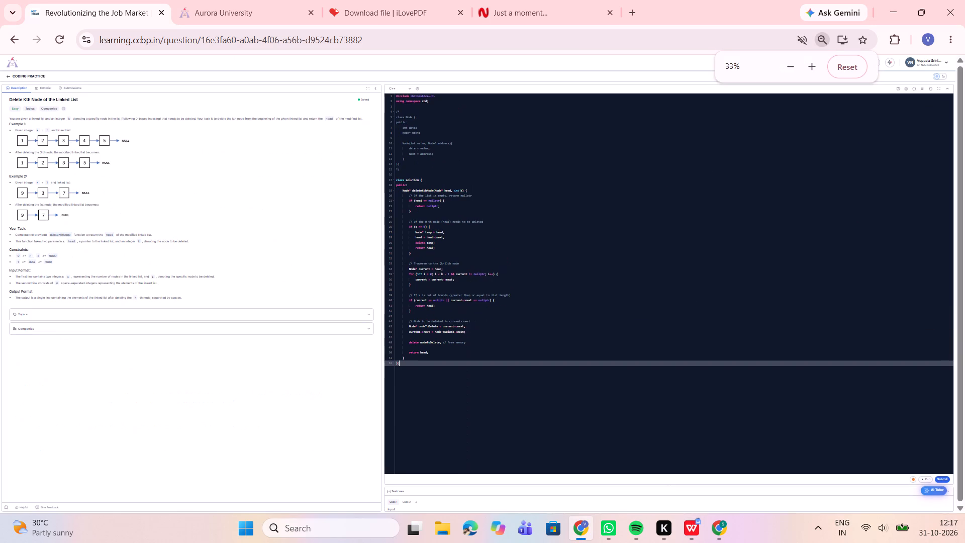
{"action": "key", "text": "ctrl+plus"}
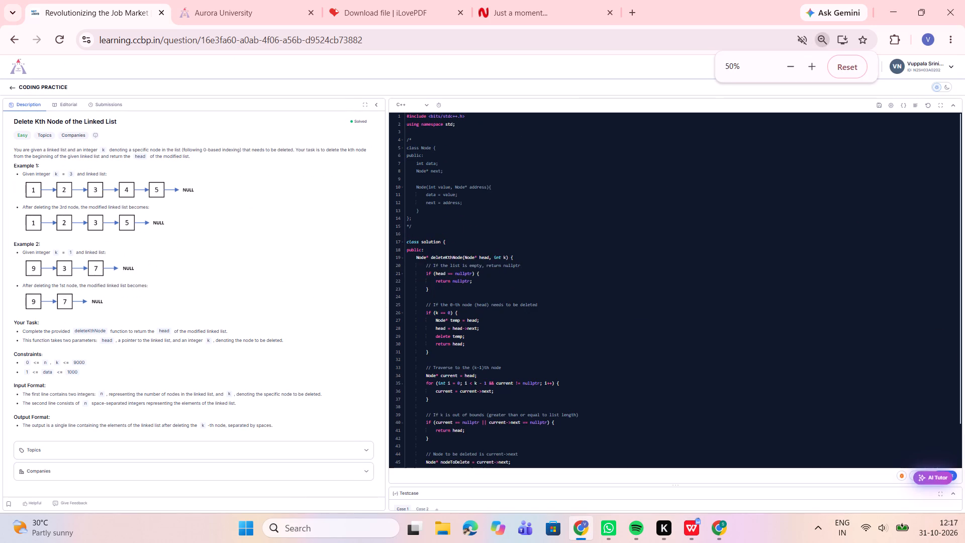
{"action": "key", "text": "shift+super+s"}
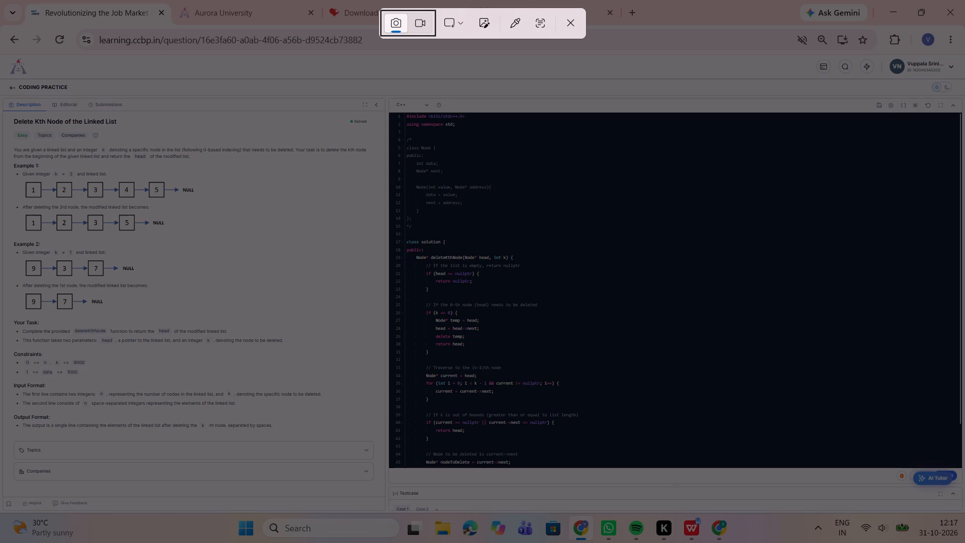
{"action": "left_click_drag", "start_coordinate": [0, 52], "coordinate": [964, 542]}
Back in the WPS report, replace the old code screenshot under heading 3 with the newly captured Delete Kth Node screenshot.
{"action": "key", "text": "alt+Tab"}
{"action": "scroll", "coordinate": [490, 280], "scroll_direction": "up", "scroll_amount": 1}
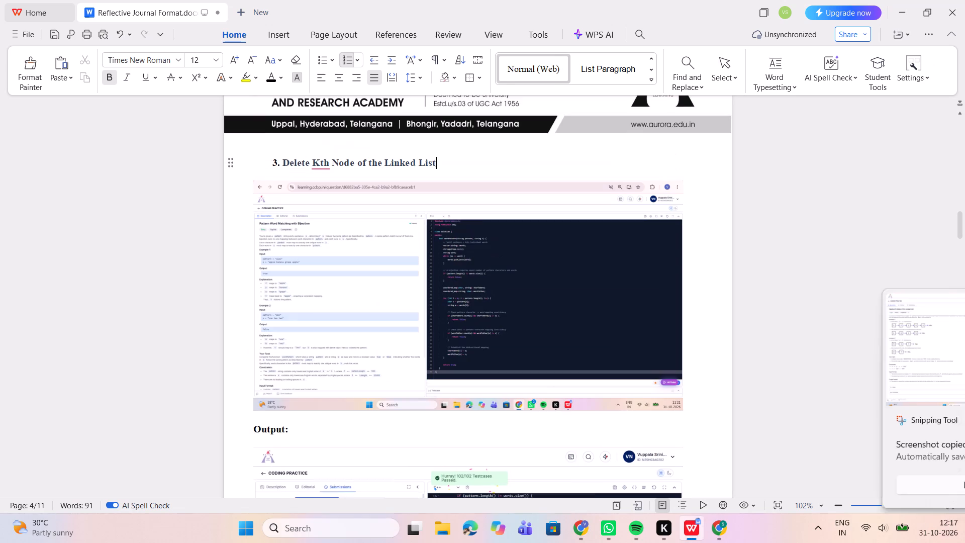
{"action": "left_click", "coordinate": [490, 280]}
{"action": "key", "text": "Delete"}
{"action": "key", "text": "ctrl+v"}
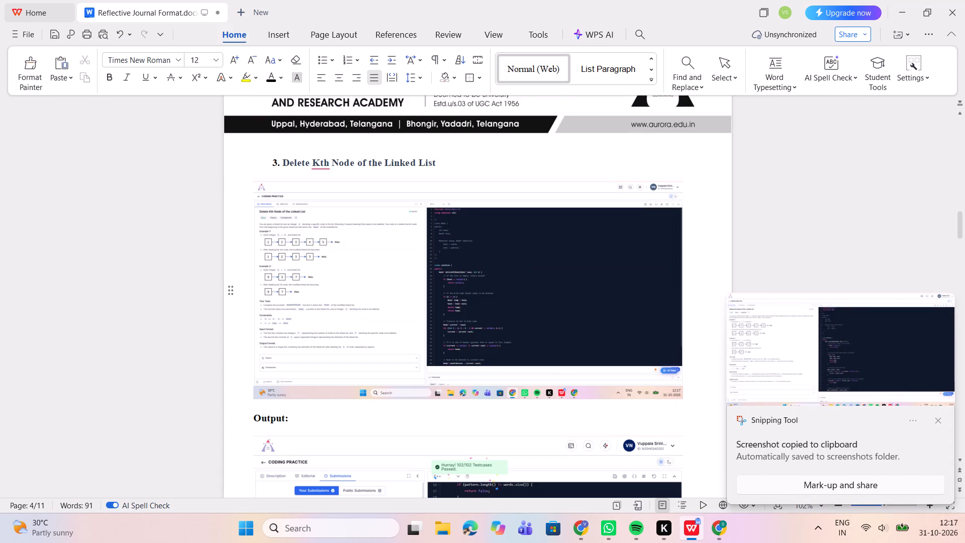
Return to Chrome, restore the coding page to 100% zoom, and submit the C++ solution for Delete Kth Node of the Linked List.
{"action": "key", "text": "alt+Tab"}
{"action": "key", "text": "ctrl+plus"}
{"action": "key", "text": "ctrl+plus"}
{"action": "key", "text": "ctrl+plus"}
{"action": "key", "text": "ctrl+plus"}
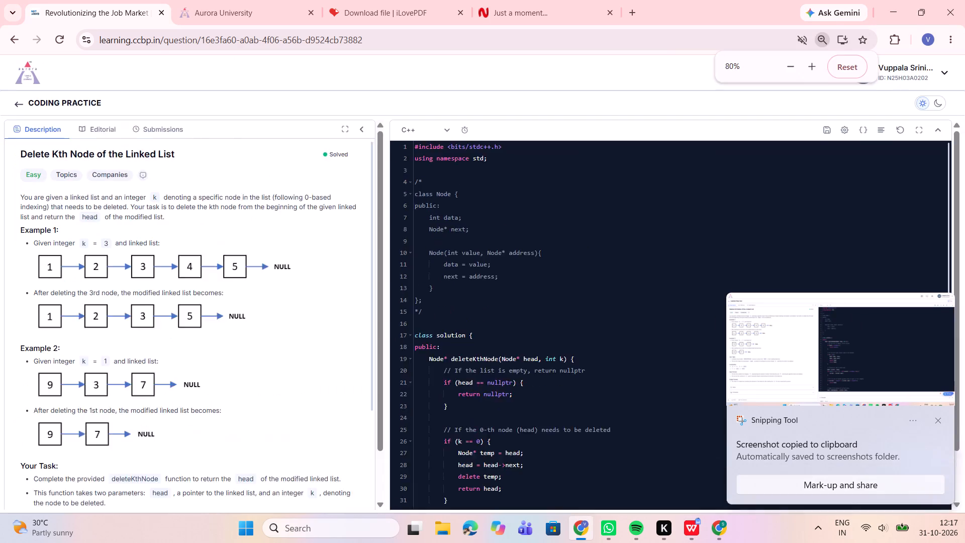
{"action": "key", "text": "ctrl+plus"}
{"action": "key", "text": "ctrl+plus"}
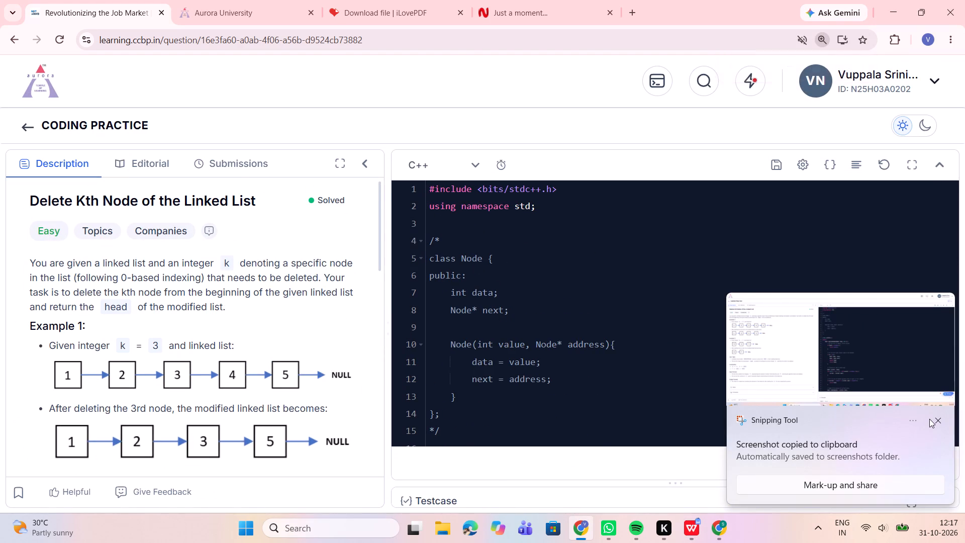
{"action": "key", "text": "ctrl+minus"}
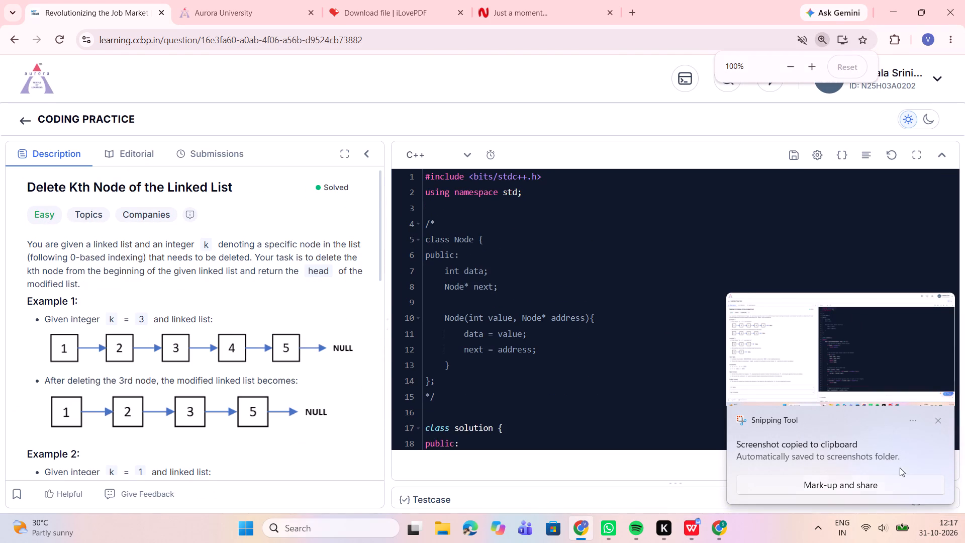
{"action": "left_click", "coordinate": [934, 416]}
{"action": "left_click", "coordinate": [928, 472]}
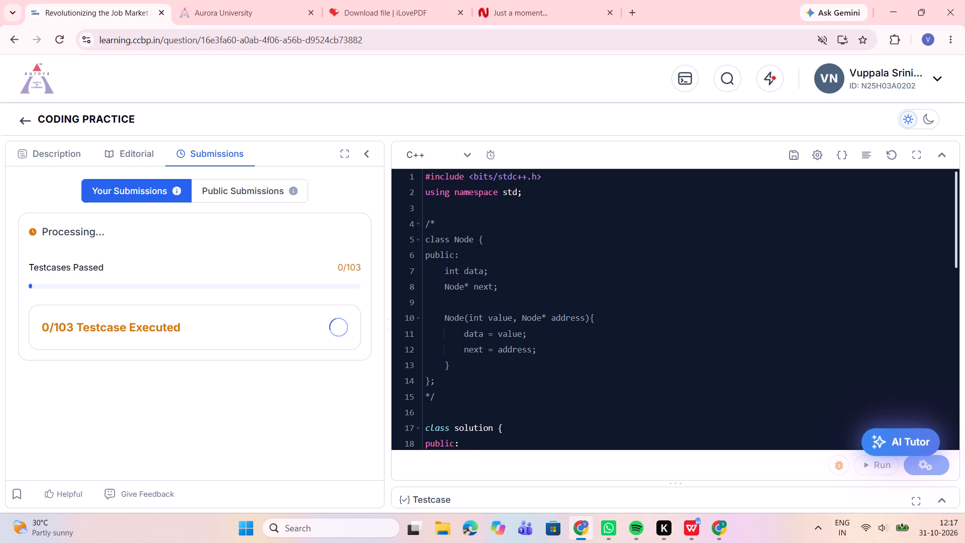
Capture a screenshot of the submission result with the testcases-passed notice, covering everything below the browser's address bar.
{"action": "key", "text": "shift+super+s"}
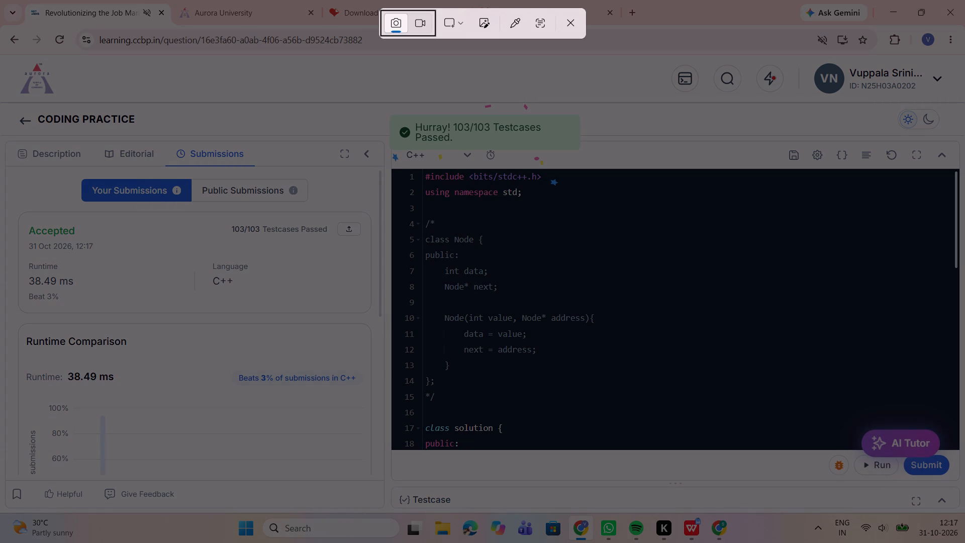
{"action": "left_click_drag", "start_coordinate": [0, 51], "coordinate": [964, 542]}
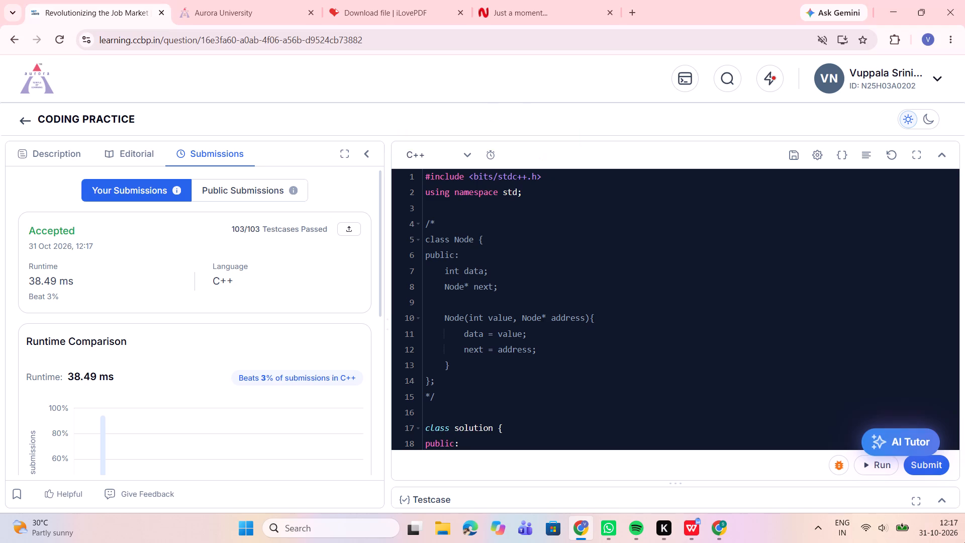
In the WPS report, replace the old screenshot under heading 3's "Output:" label with the newly captured submission result.
{"action": "key", "text": "alt+Tab"}
{"action": "scroll", "coordinate": [740, 422], "scroll_direction": "down", "scroll_amount": 2}
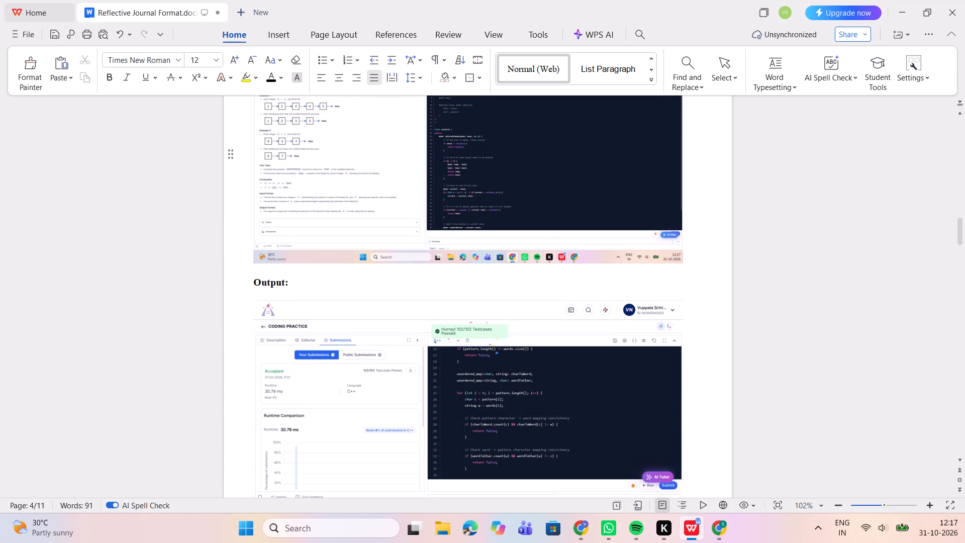
{"action": "scroll", "coordinate": [740, 422], "scroll_direction": "down", "scroll_amount": 1}
{"action": "left_click", "coordinate": [532, 361]}
{"action": "key", "text": "BackSpace"}
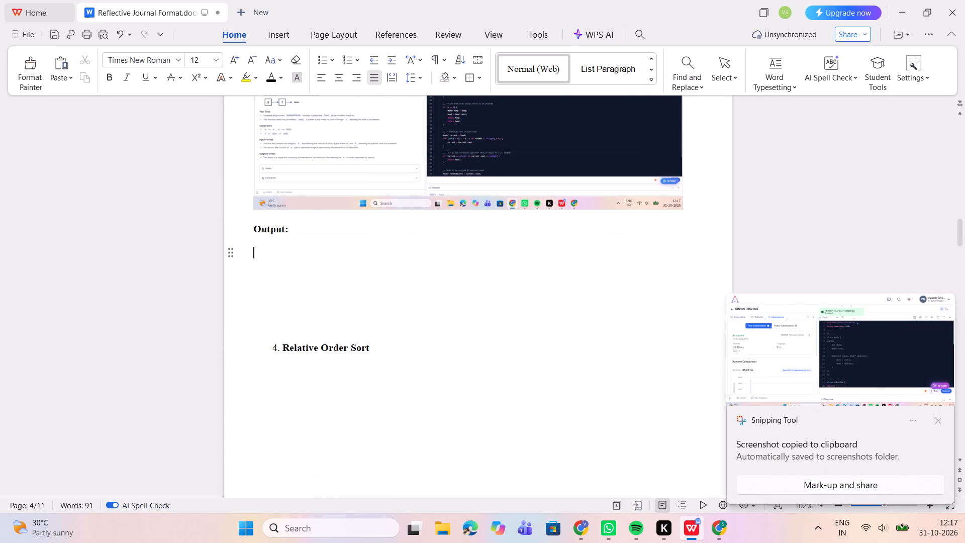
{"action": "key", "text": "ctrl+v"}
{"action": "scroll", "coordinate": [532, 361], "scroll_direction": "down", "scroll_amount": 5}
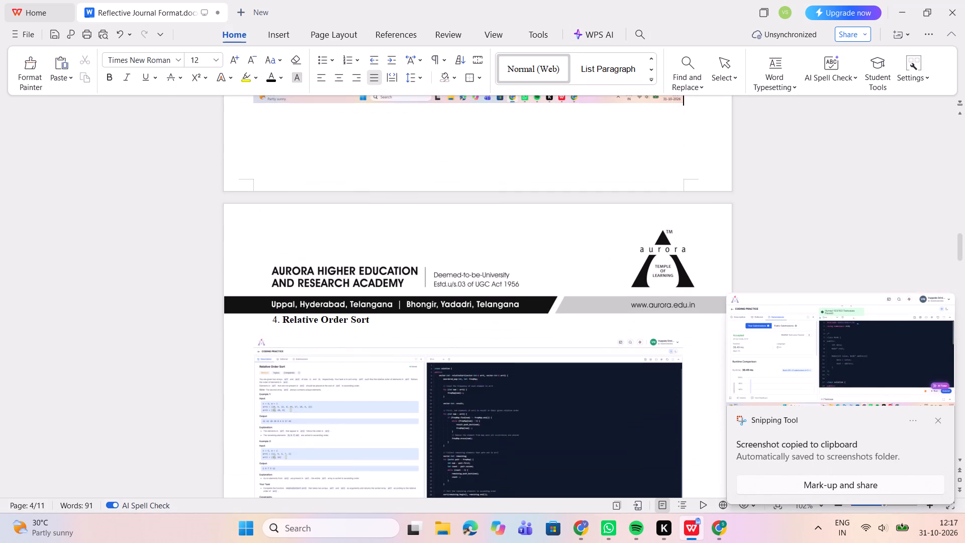
{"action": "scroll", "coordinate": [532, 361], "scroll_direction": "down", "scroll_amount": 1}
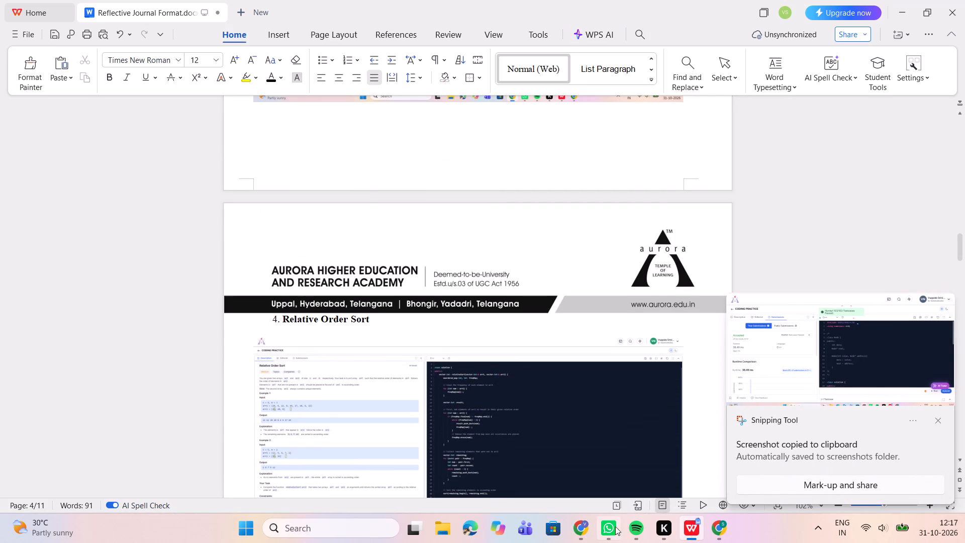
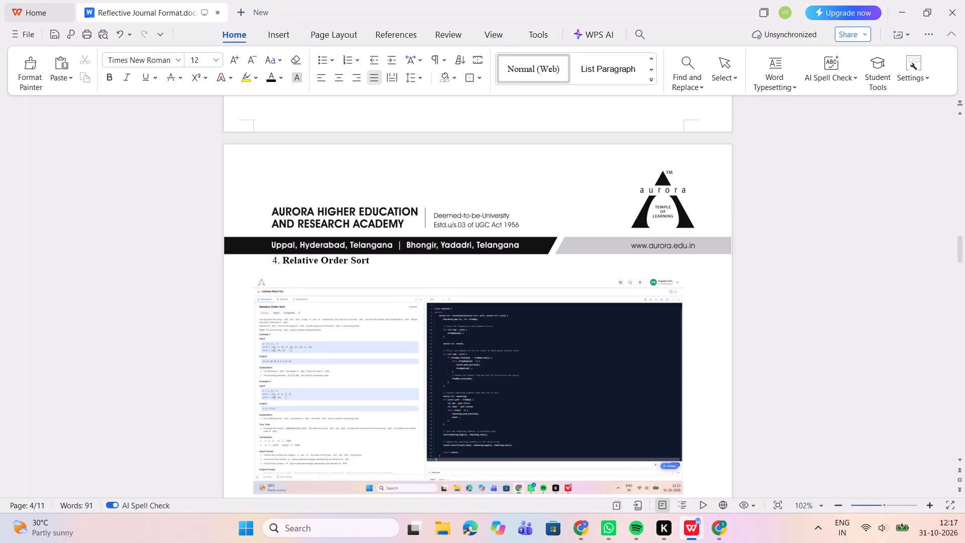
Delete the old title text "Relative Order Sort" from numbered heading 4 in the report.
{"action": "left_click", "coordinate": [378, 264]}
{"action": "key", "text": "BackSpace"}
{"action": "key", "text": "BackSpace"}
{"action": "key", "text": "BackSpace"}
{"action": "key", "text": "BackSpace"}
{"action": "key", "text": "BackSpace"}
{"action": "key", "text": "BackSpace"}
{"action": "key", "text": "BackSpace"}
{"action": "key", "text": "BackSpace"}
{"action": "key", "text": "BackSpace"}
{"action": "key", "text": "BackSpace"}
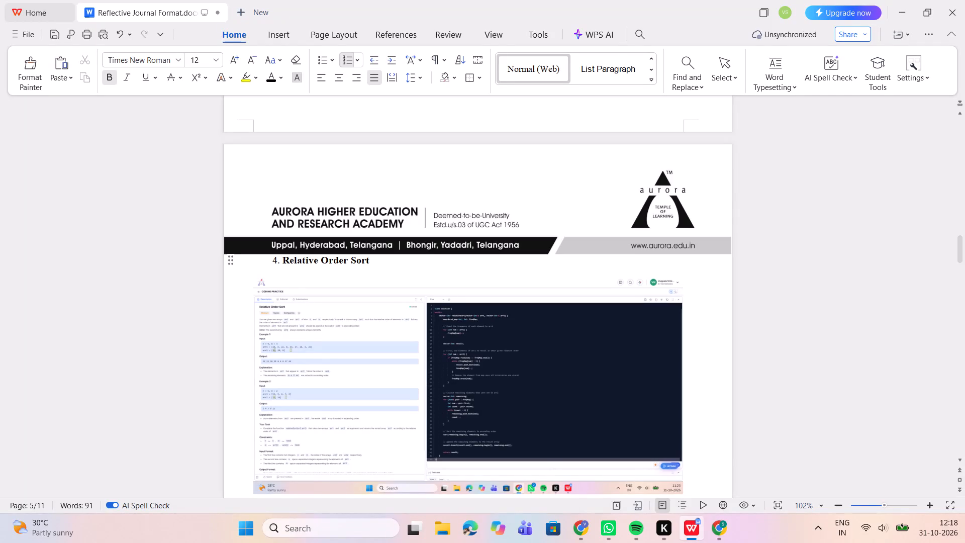
{"action": "key", "text": "BackSpace"}
{"action": "key", "text": "BackSpace"}
{"action": "key", "text": "BackSpace"}
{"action": "key", "text": "BackSpace"}
{"action": "key", "text": "BackSpace"}
{"action": "key", "text": "BackSpace"}
{"action": "key", "text": "BackSpace"}
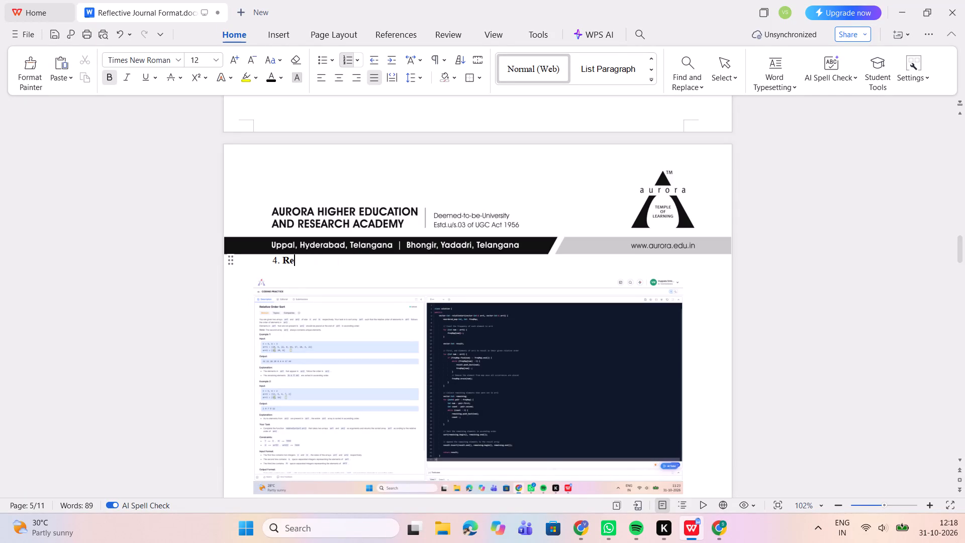
{"action": "key", "text": "BackSpace"}
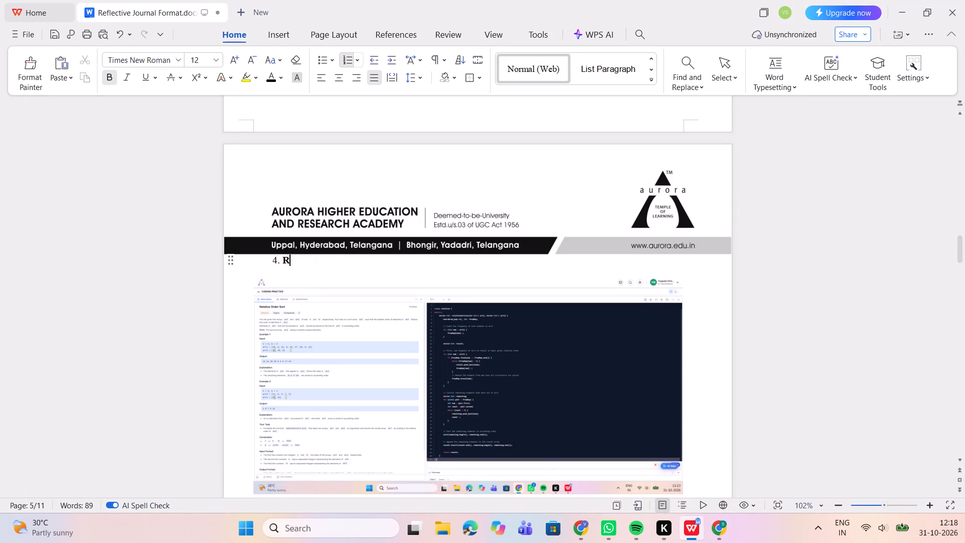
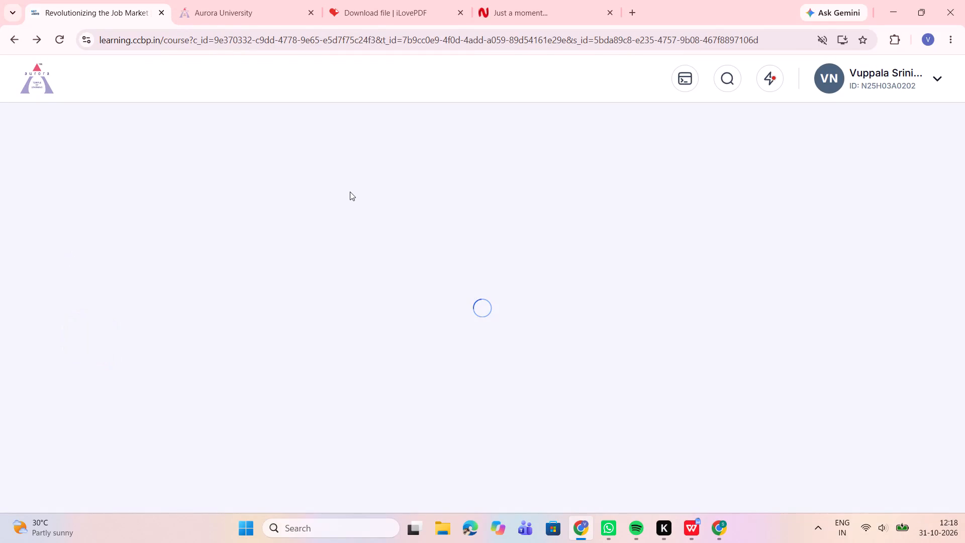
Copy the question title "Delete Node With Value X - Linked List" from the coding practice list into the report's numbered heading 4.
{"action": "left_click", "coordinate": [299, 350]}
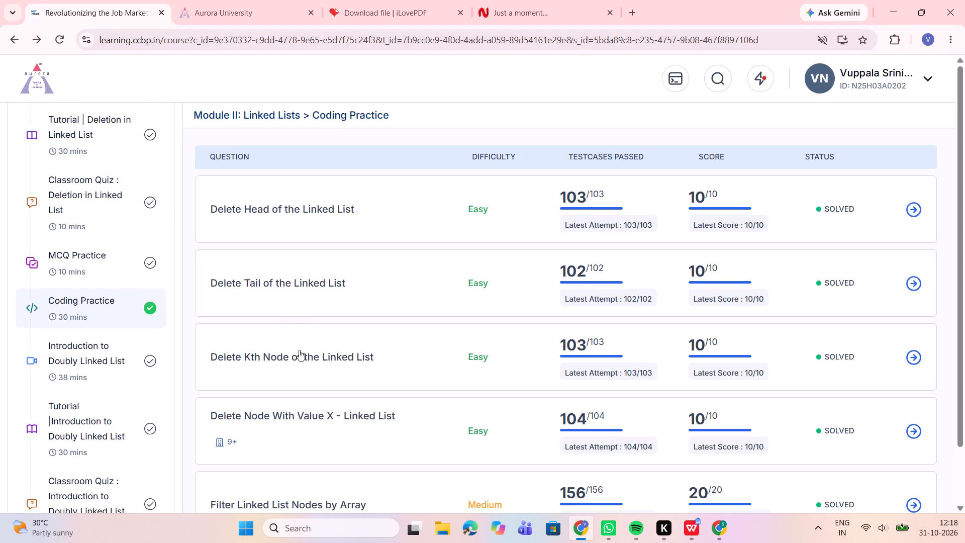
{"action": "scroll", "coordinate": [299, 350], "scroll_direction": "down", "scroll_amount": 2}
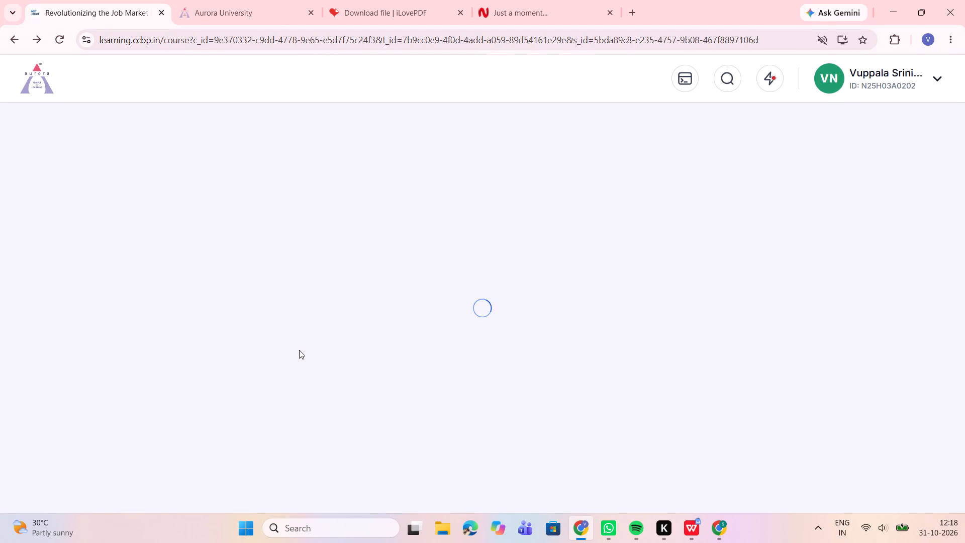
{"action": "scroll", "coordinate": [299, 350], "scroll_direction": "down", "scroll_amount": 5}
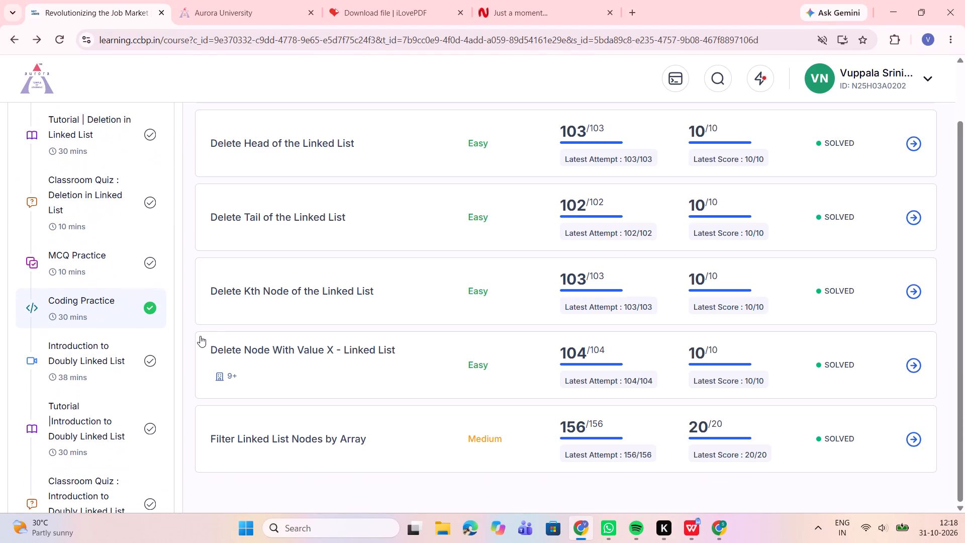
{"action": "left_click_drag", "start_coordinate": [213, 351], "coordinate": [404, 352]}
{"action": "key", "text": "ctrl+c"}
{"action": "key", "text": "alt+Tab"}
{"action": "key", "text": "ctrl+v"}
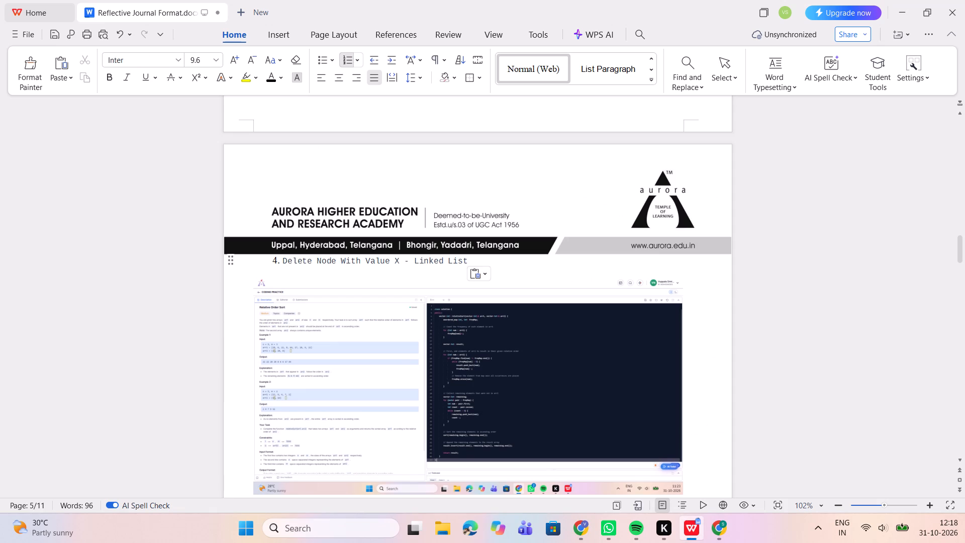
Format the title text of heading 4 as bold Times New Roman, size 12.
{"action": "left_click_drag", "start_coordinate": [284, 264], "coordinate": [471, 273]}
{"action": "left_click", "coordinate": [410, 221]}
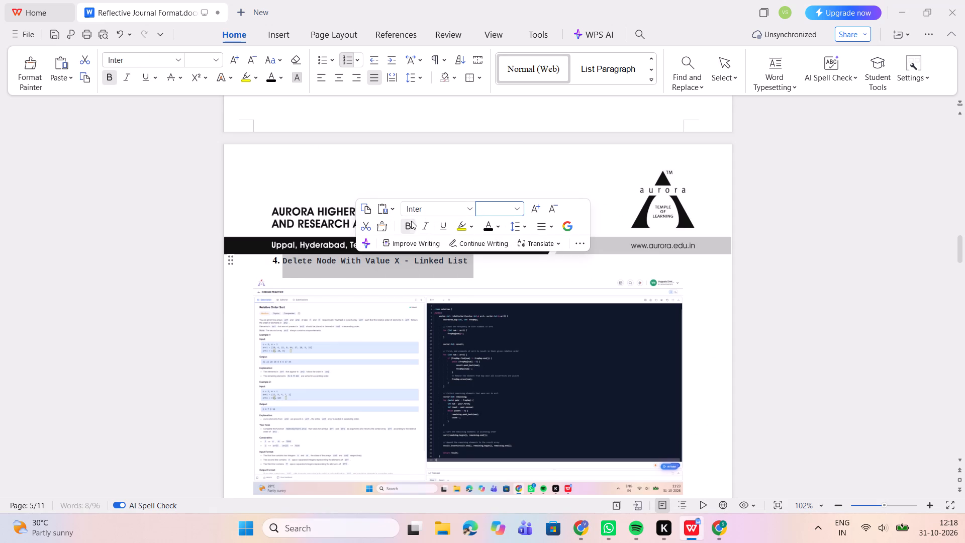
{"action": "left_click", "coordinate": [430, 208]}
{"action": "key", "text": "BackSpace"}
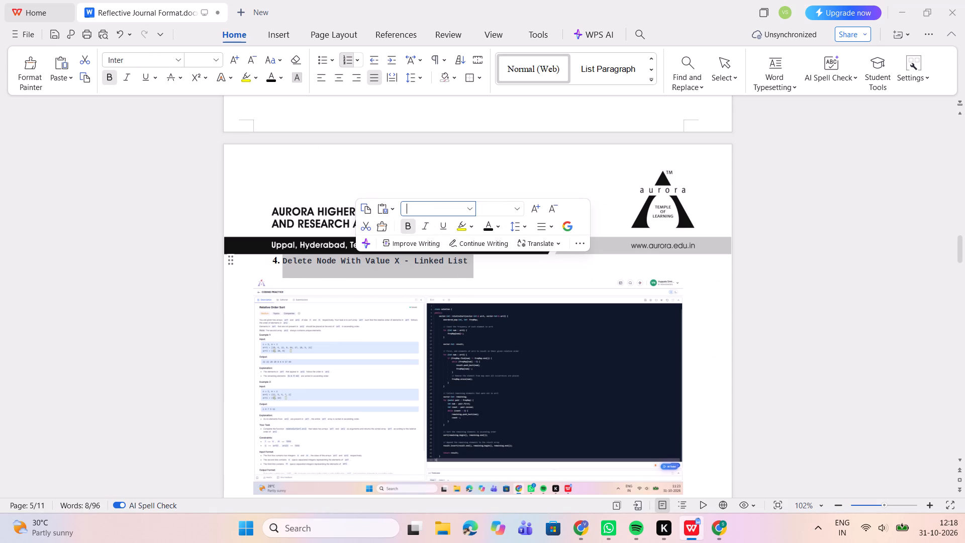
{"action": "type", "text": "times new"}
{"action": "key", "text": "Down"}
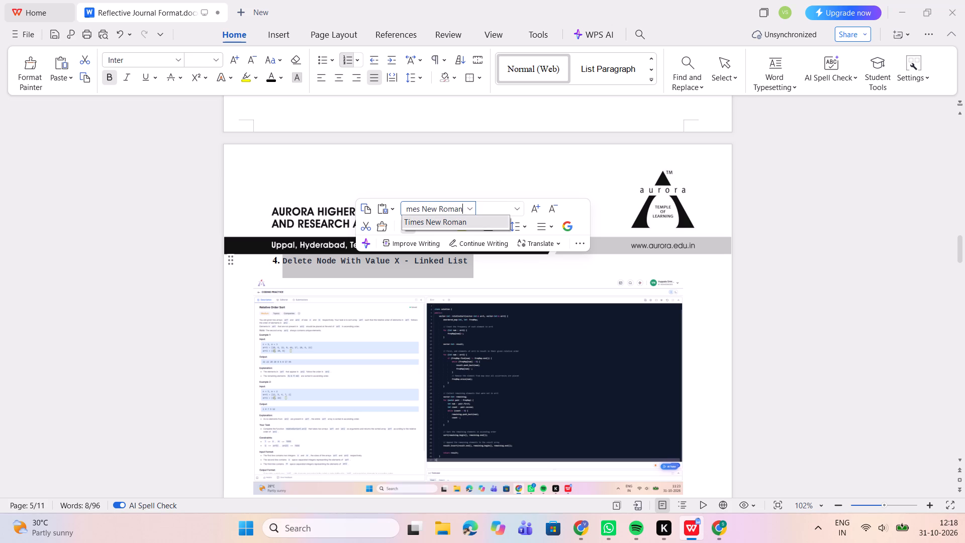
{"action": "key", "text": "Return"}
{"action": "left_click", "coordinate": [491, 209]}
{"action": "type", "text": "12"}
{"action": "key", "text": "Return"}
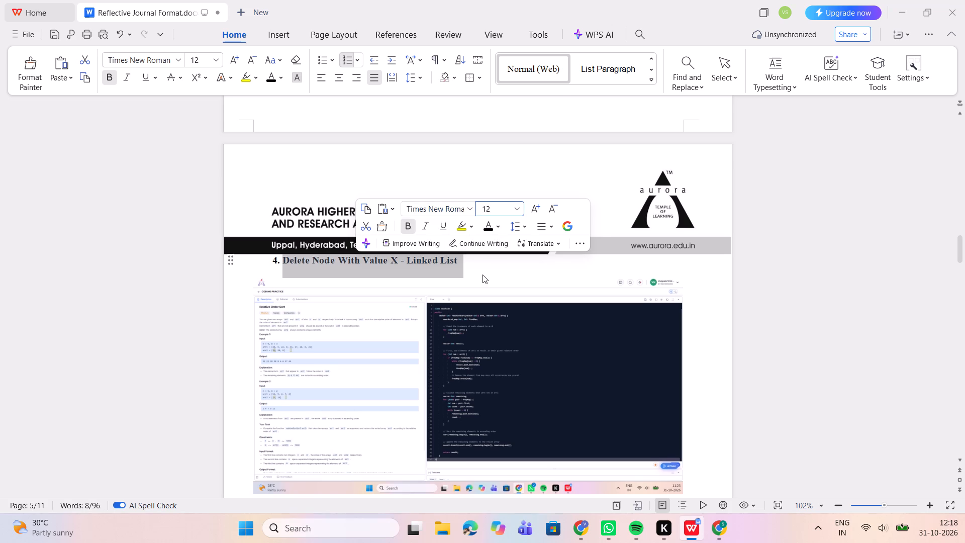
{"action": "left_click", "coordinate": [482, 275]}
{"action": "scroll", "coordinate": [482, 275], "scroll_direction": "down", "scroll_amount": 2}
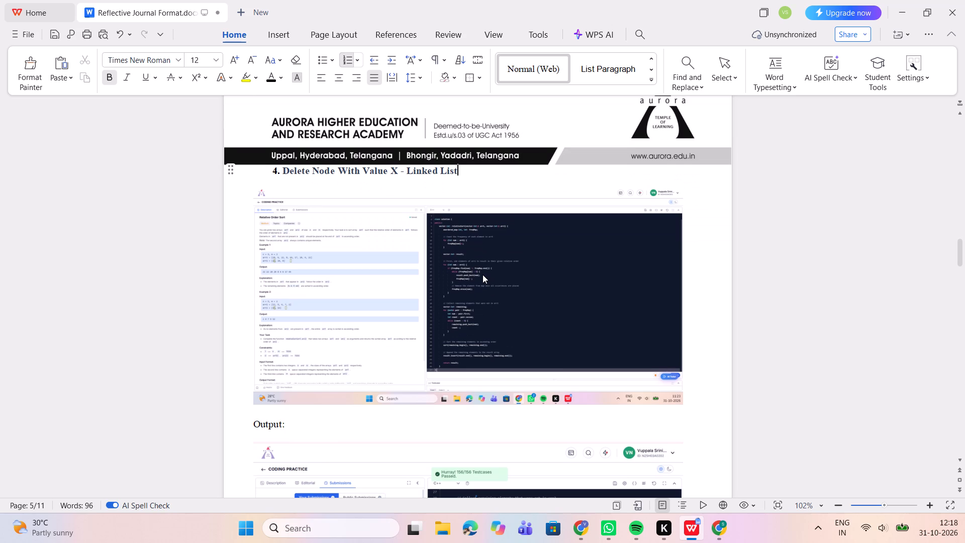
Set the font colour of heading 4's title text to black.
{"action": "left_click_drag", "start_coordinate": [284, 172], "coordinate": [403, 173]}
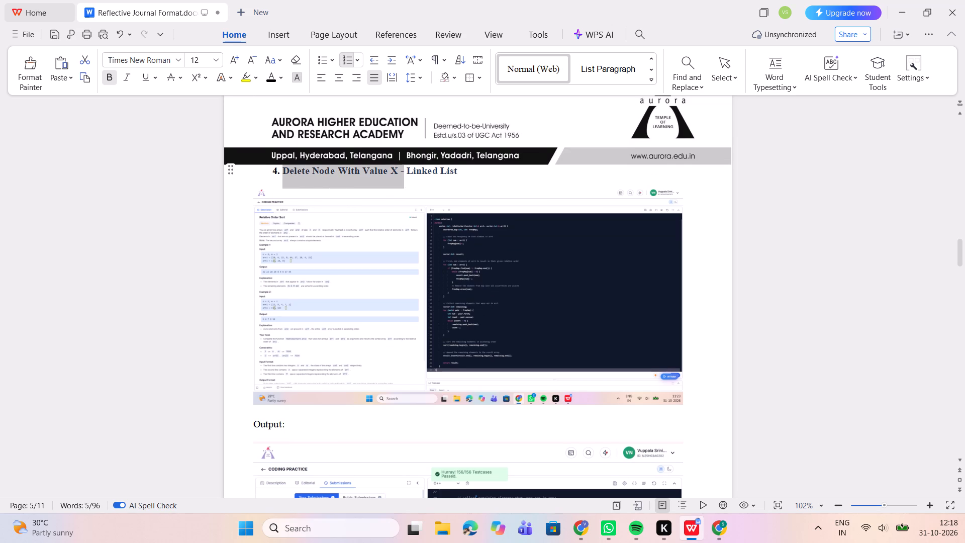
{"action": "left_click_drag", "start_coordinate": [403, 173], "coordinate": [459, 172]}
{"action": "left_click", "coordinate": [474, 136]}
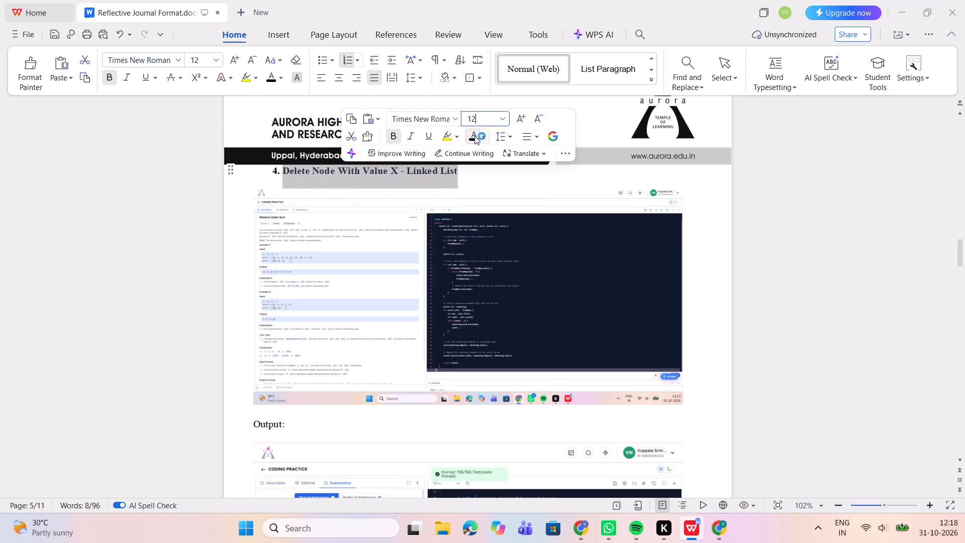
{"action": "left_click", "coordinate": [474, 175]}
In Chrome, capture a screenshot of the Delete Node With Value X page, showing the whole problem statement beside the code from line 1.
{"action": "key", "text": "alt+Tab"}
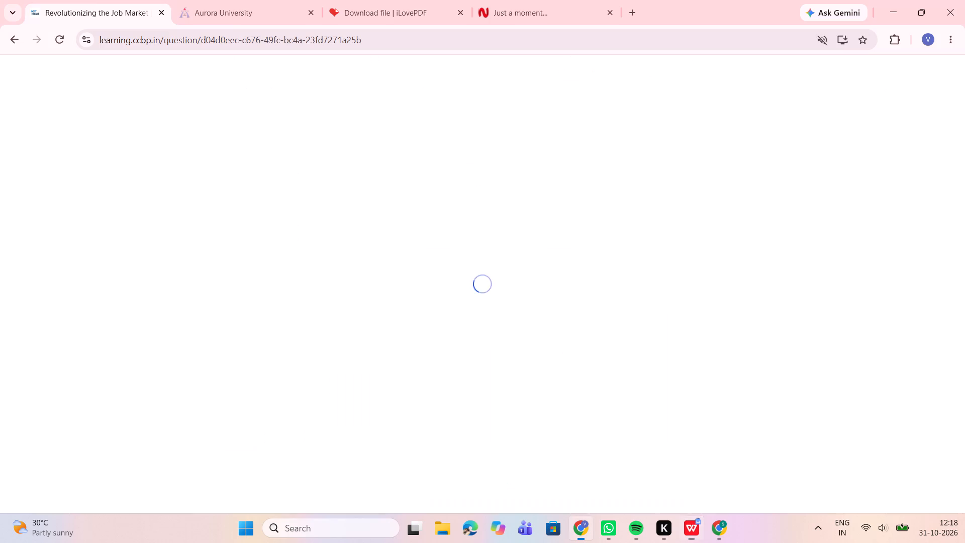
{"action": "key", "text": "ctrl+minus"}
{"action": "key", "text": "ctrl+minus"}
{"action": "key", "text": "ctrl+minus"}
{"action": "key", "text": "ctrl+minus"}
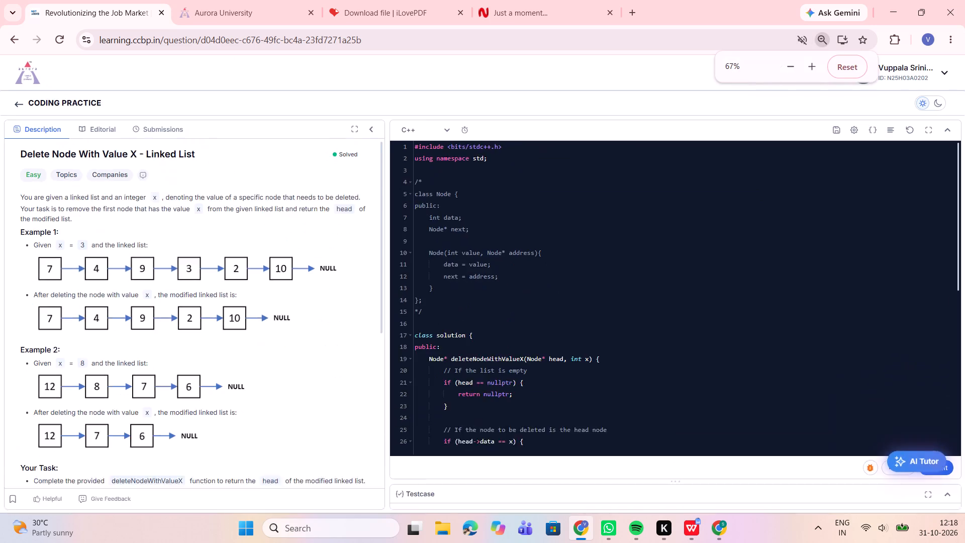
{"action": "scroll", "coordinate": [474, 175], "scroll_direction": "down", "scroll_amount": 5}
{"action": "key", "text": "ctrl+minus"}
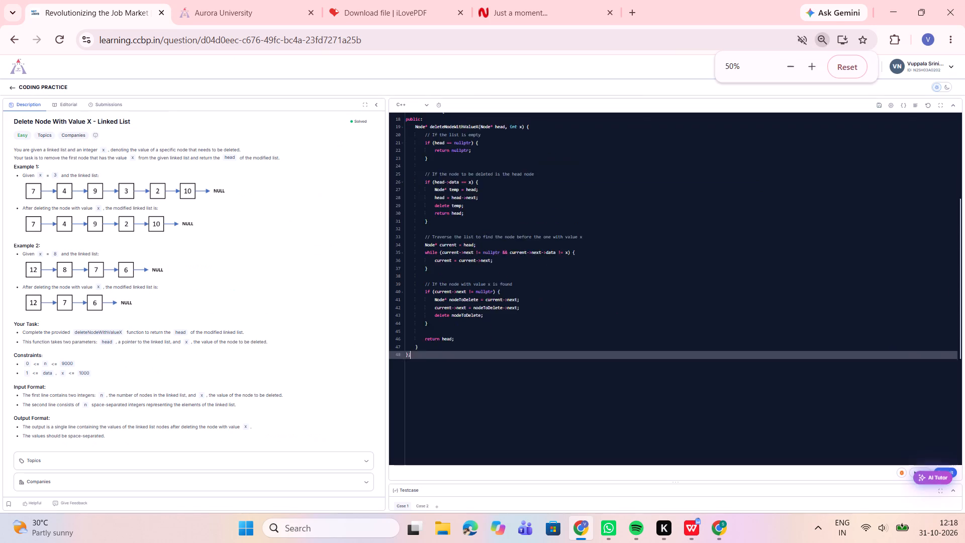
{"action": "scroll", "coordinate": [474, 175], "scroll_direction": "up", "scroll_amount": 6}
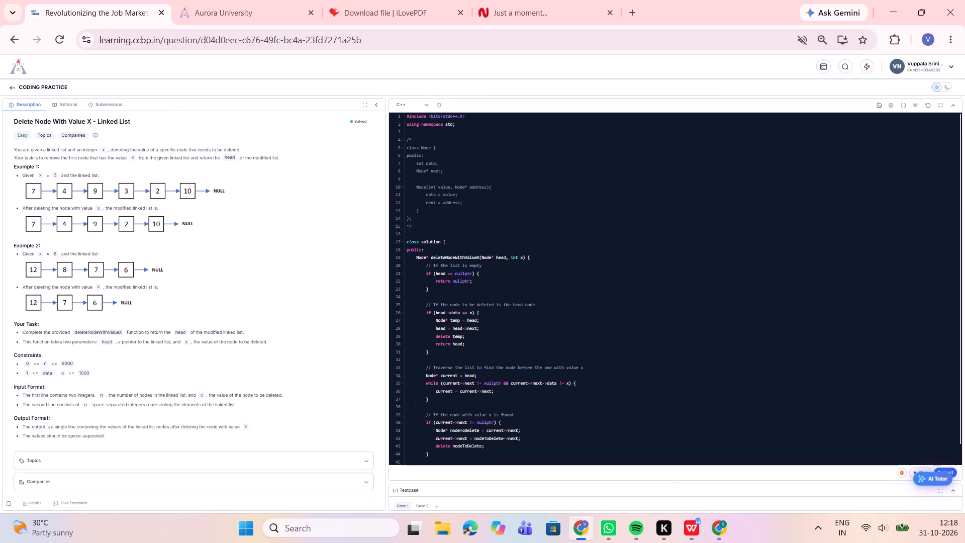
{"action": "key", "text": "shift+super+s"}
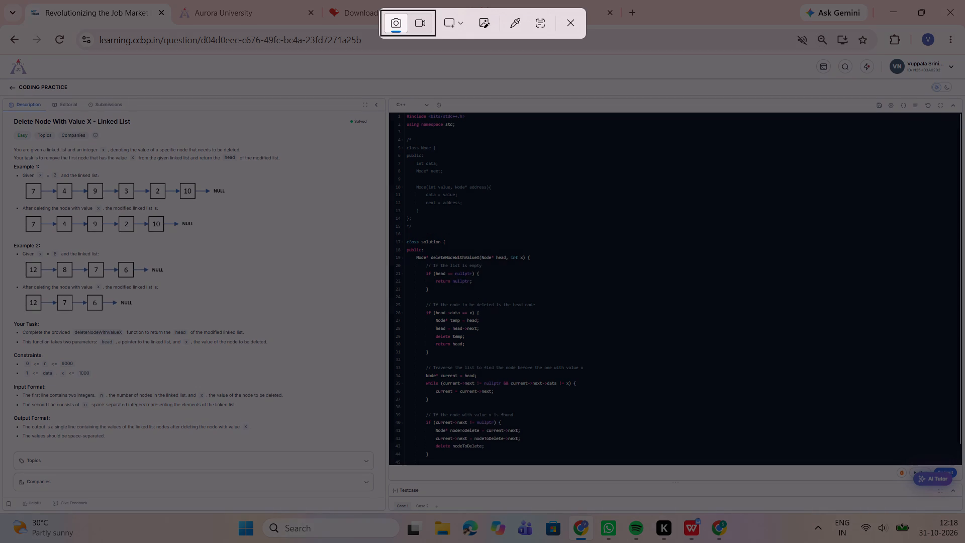
{"action": "left_click_drag", "start_coordinate": [0, 23], "coordinate": [964, 542]}
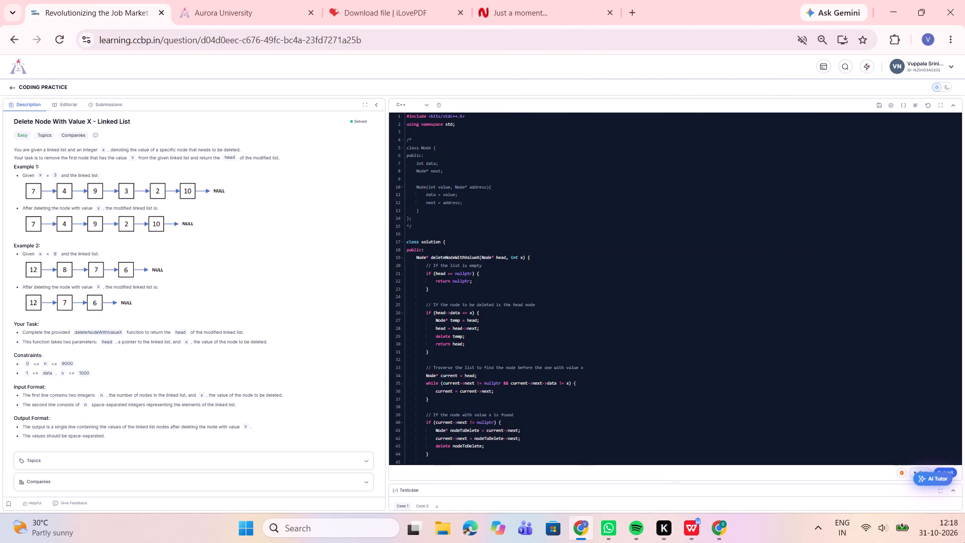
In the report, replace the old Relative Order Sort code picture under heading 4 with the captured problem and code screenshot.
{"action": "key", "text": "alt+Tab"}
{"action": "left_click", "coordinate": [601, 314]}
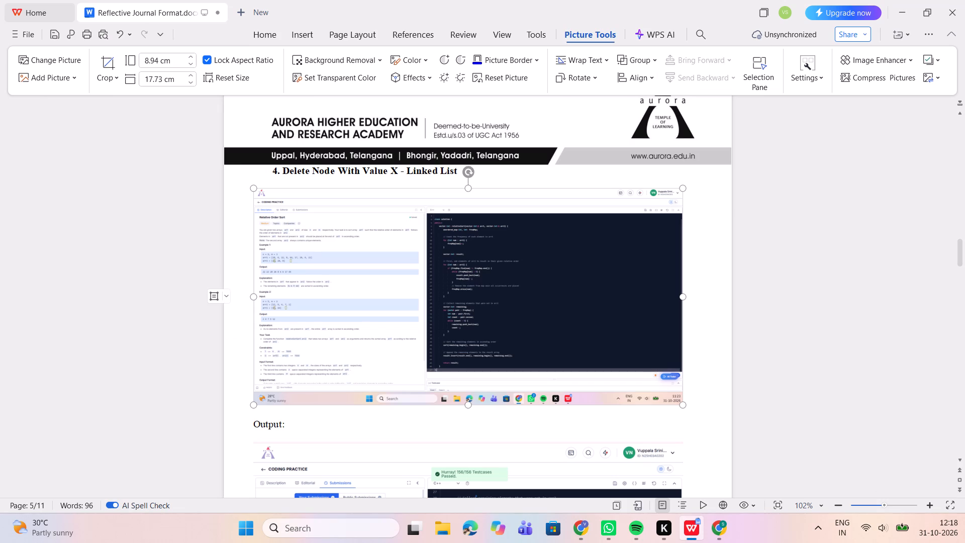
{"action": "key", "text": "Delete"}
{"action": "key", "text": "ctrl+v"}
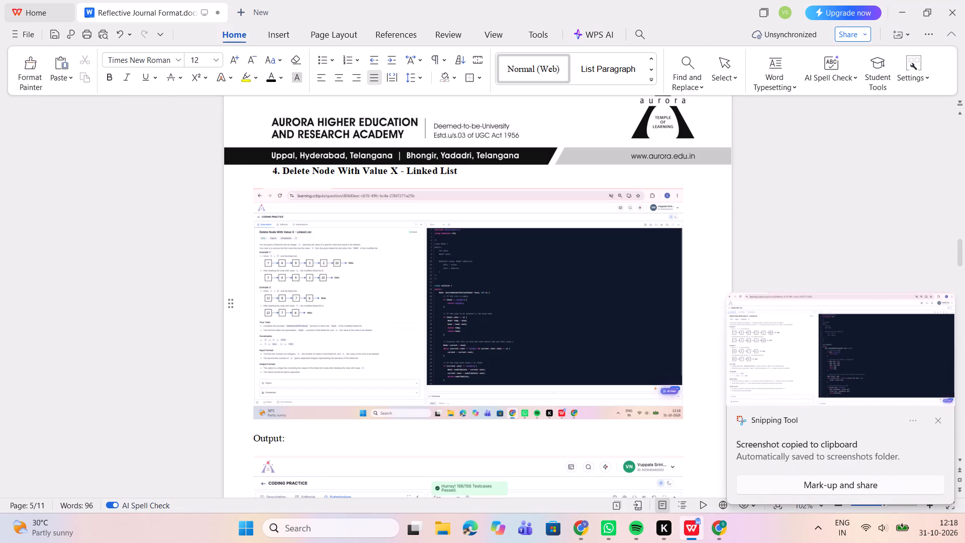
Back in Chrome, dismiss the notifications and submit the C++ solution for Delete Node With Value X.
{"action": "key", "text": "alt+Tab"}
{"action": "left_click", "coordinate": [933, 418]}
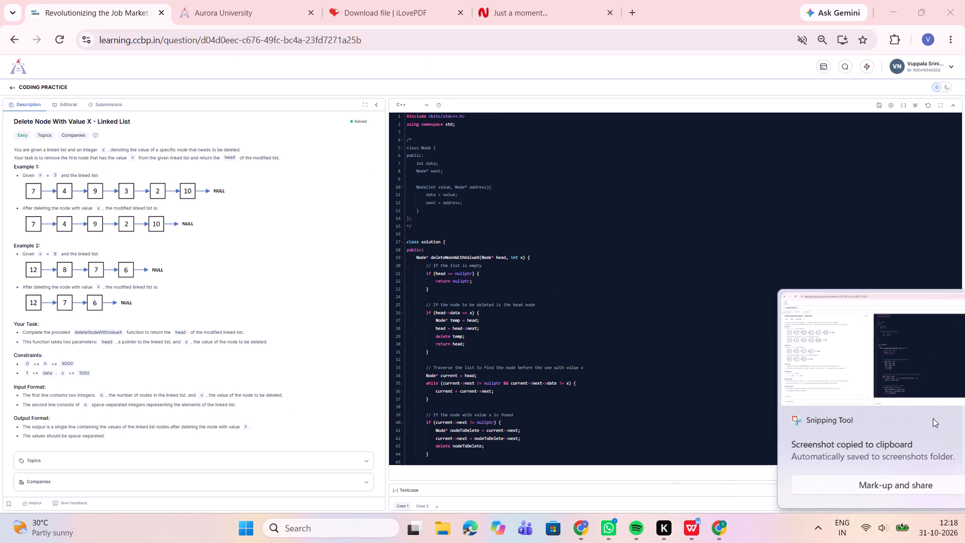
{"action": "key", "text": "ctrl+plus"}
{"action": "key", "text": "ctrl+plus"}
{"action": "key", "text": "ctrl+plus"}
{"action": "key", "text": "ctrl+plus"}
{"action": "key", "text": "ctrl+plus"}
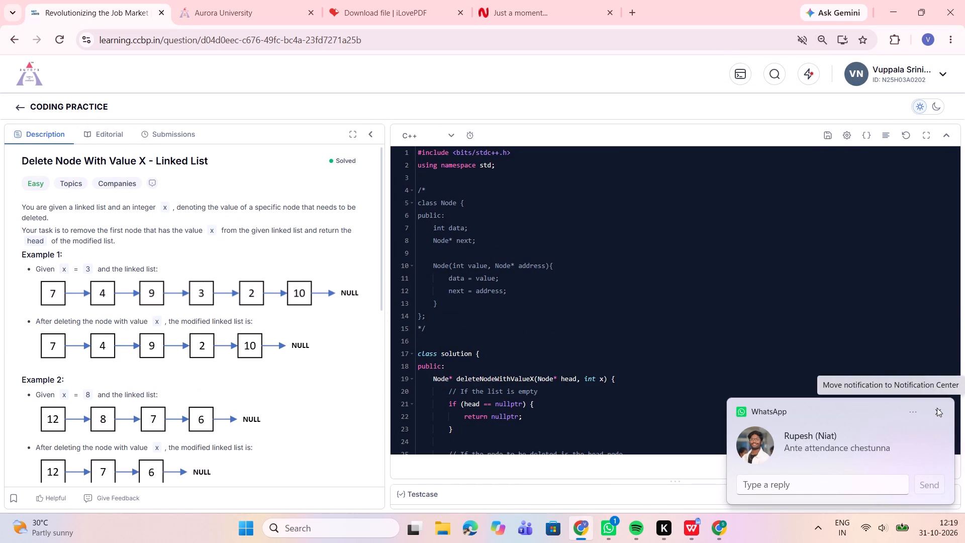
{"action": "left_click", "coordinate": [937, 408]}
{"action": "left_click", "coordinate": [942, 468]}
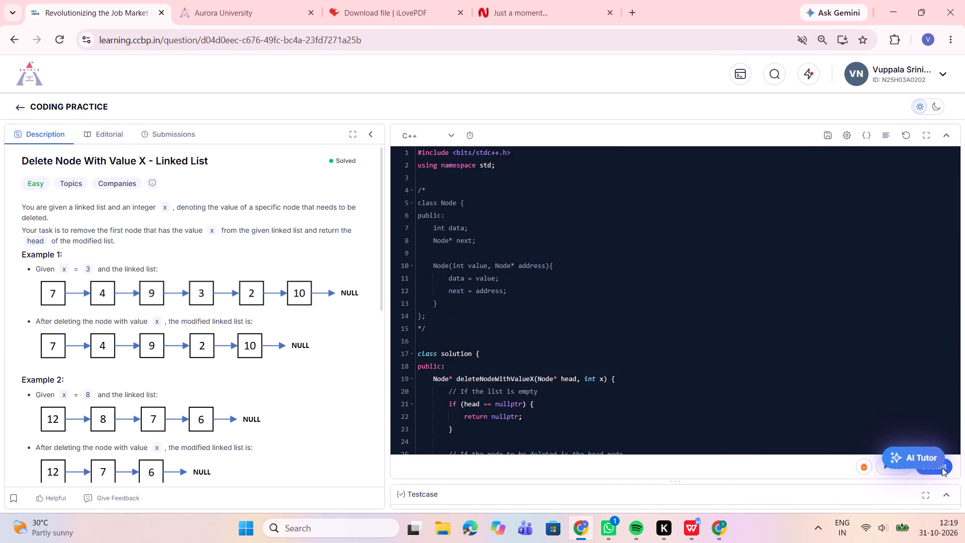
{"action": "left_click", "coordinate": [951, 468]}
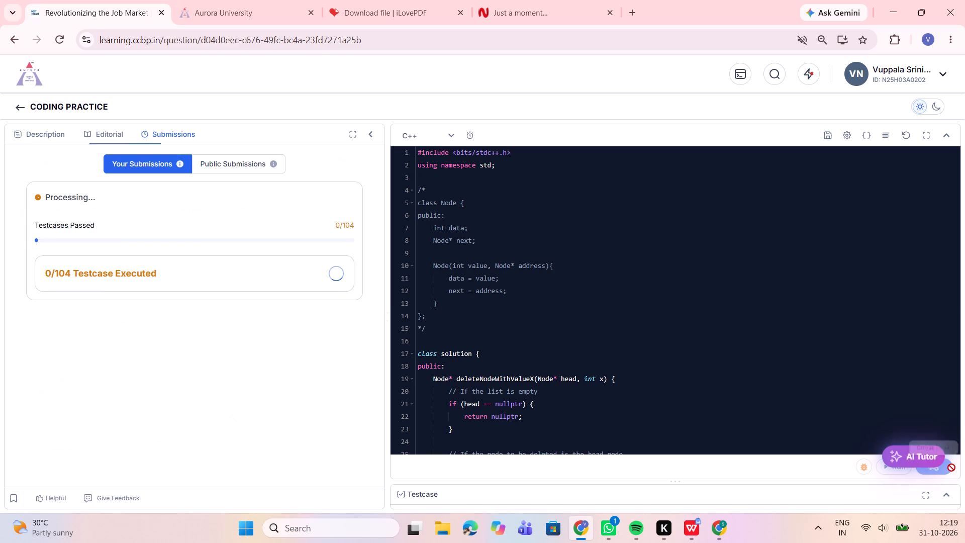
Capture a screenshot of the submission result page at 100% zoom, leaving out the browser's tabs and address bar.
{"action": "key", "text": "ctrl+plus"}
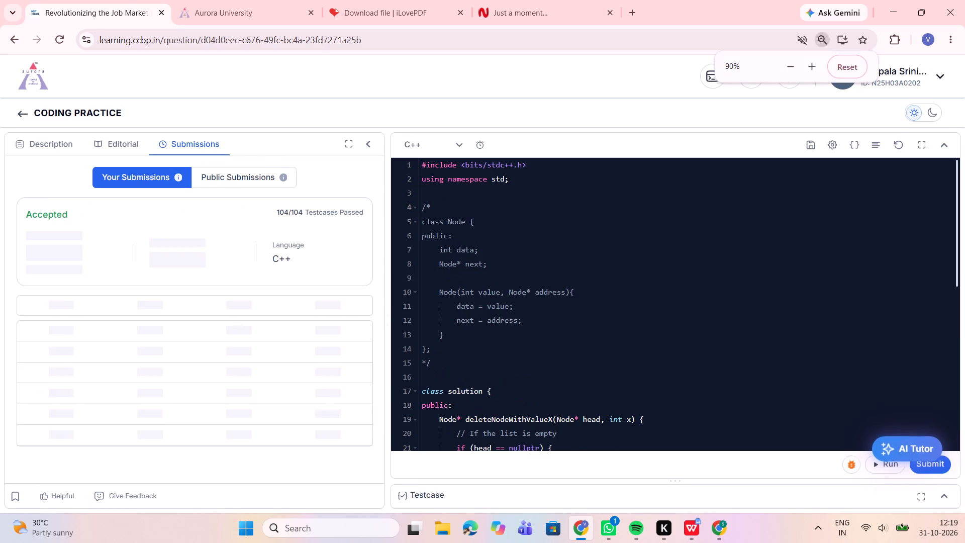
{"action": "key", "text": "ctrl+plus"}
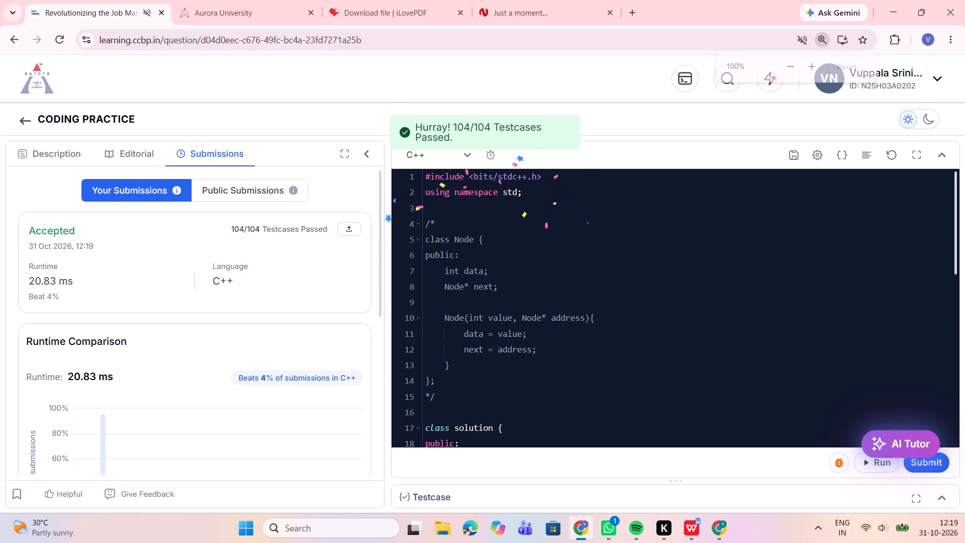
{"action": "key", "text": "shift+super+s"}
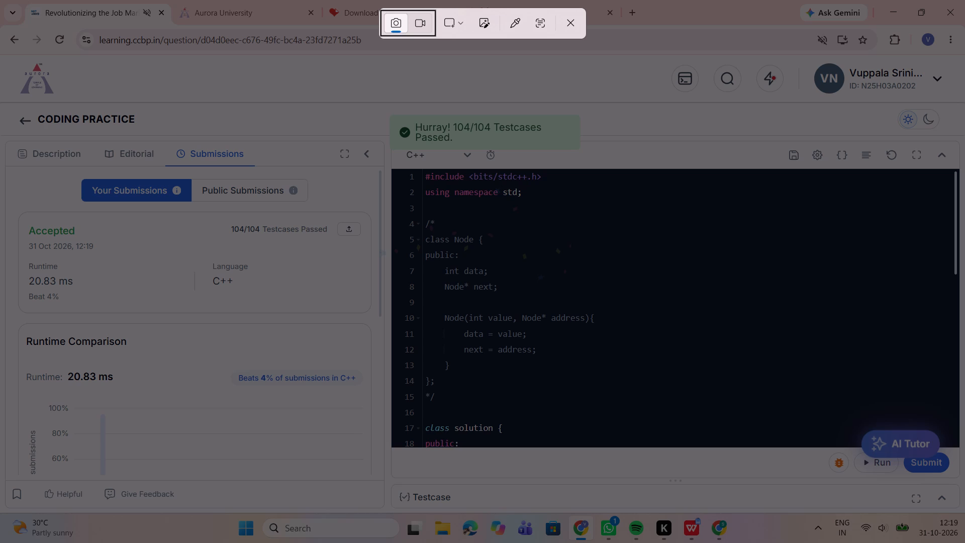
{"action": "left_click_drag", "start_coordinate": [0, 53], "coordinate": [964, 542]}
In the report, replace the old picture under heading 4's "Output:" label with the new submission result screenshot.
{"action": "key", "text": "alt+Tab"}
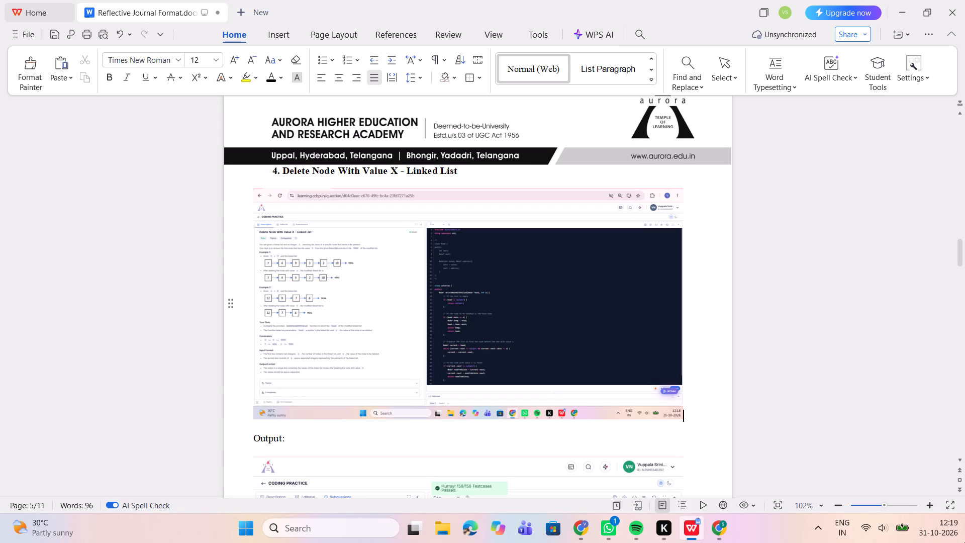
{"action": "scroll", "coordinate": [763, 402], "scroll_direction": "down", "scroll_amount": 4}
{"action": "left_click", "coordinate": [592, 360]}
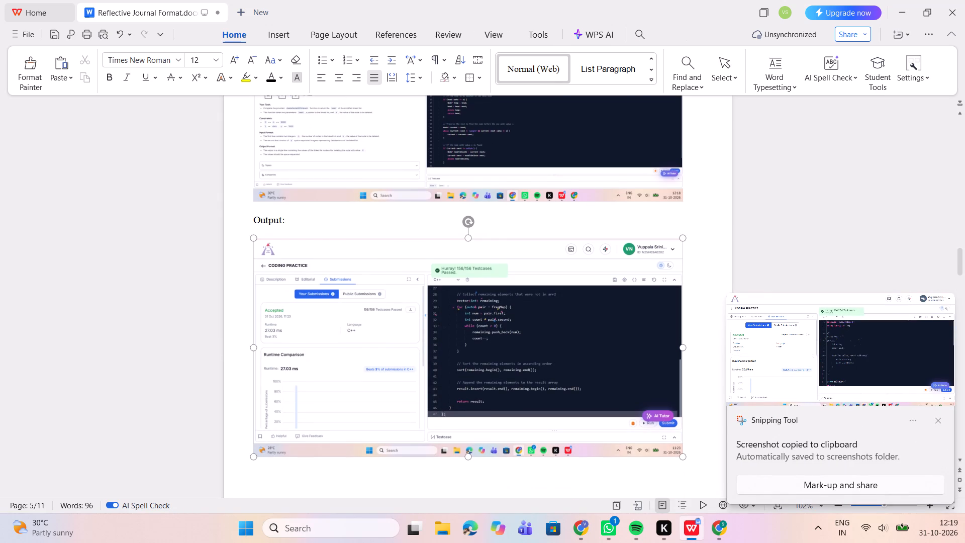
{"action": "key", "text": "BackSpace"}
{"action": "key", "text": "ctrl+v"}
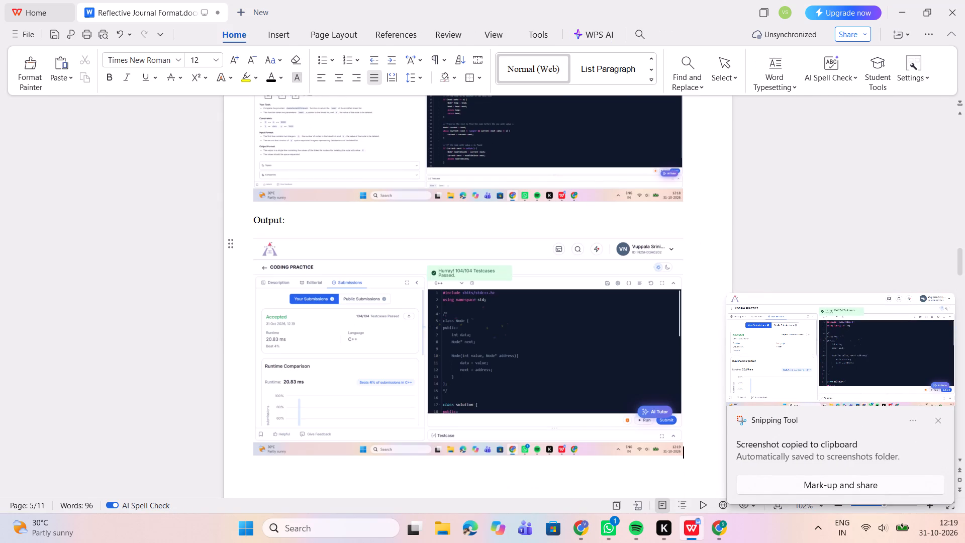
{"action": "scroll", "coordinate": [592, 360], "scroll_direction": "down", "scroll_amount": 1}
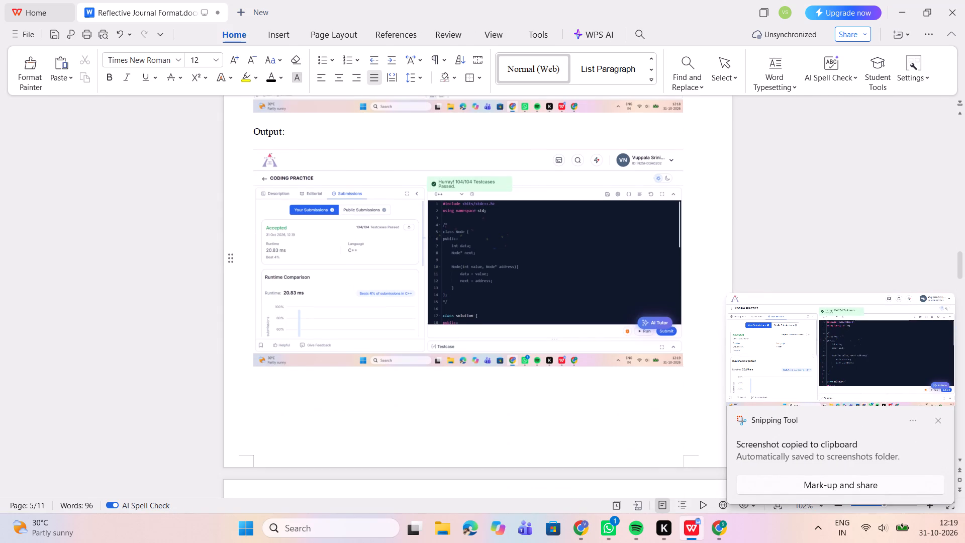
{"action": "scroll", "coordinate": [592, 360], "scroll_direction": "down", "scroll_amount": 5}
Switch back to the coding practice page in Chrome.
{"action": "key", "text": "alt+Tab"}
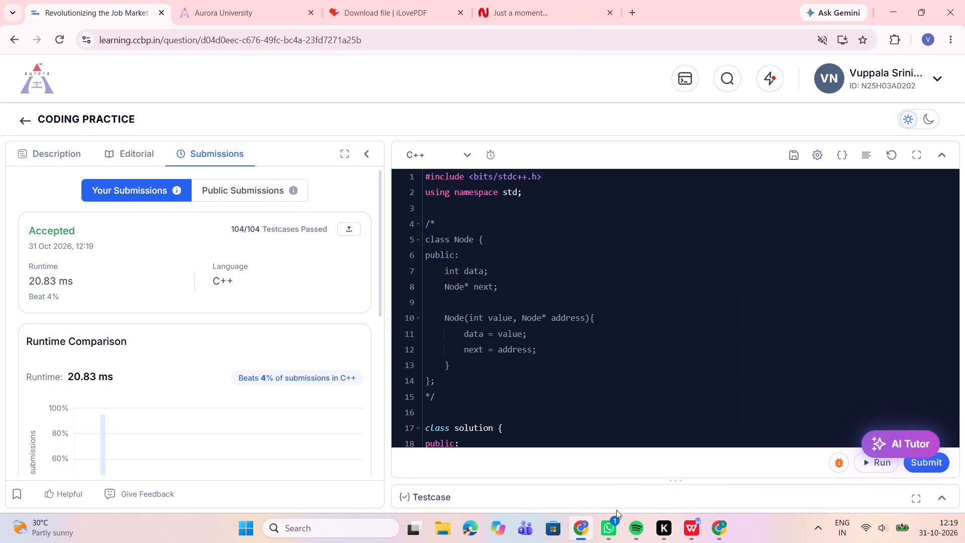
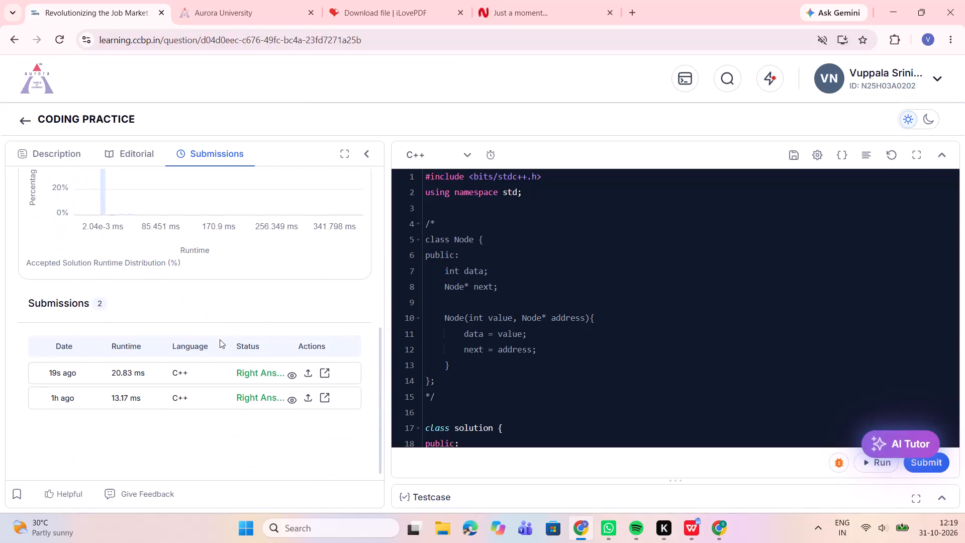
Go back to the Module II Coding Practice question list and copy the title "Filter Linked List Nodes by Array".
{"action": "scroll", "coordinate": [220, 339], "scroll_direction": "right", "scroll_amount": 8}
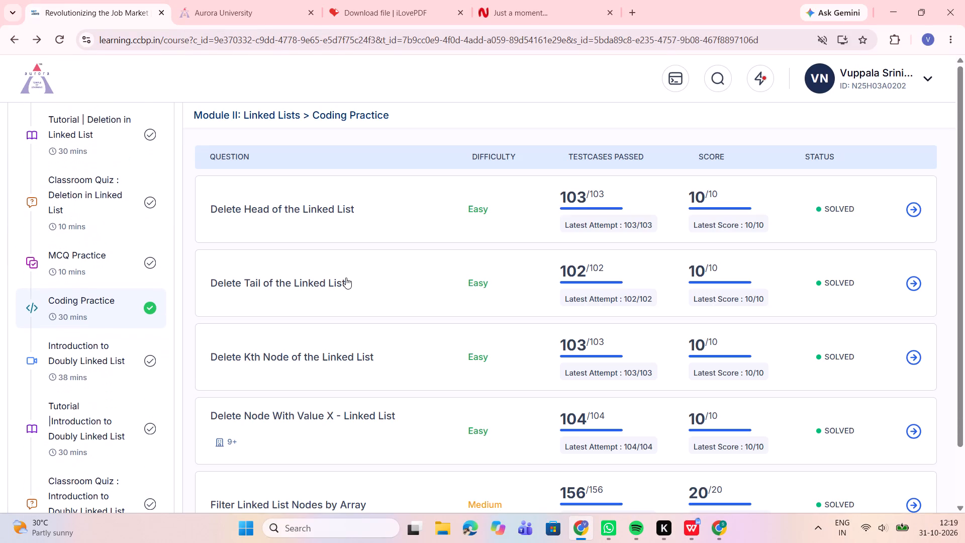
{"action": "scroll", "coordinate": [346, 278], "scroll_direction": "down", "scroll_amount": 3}
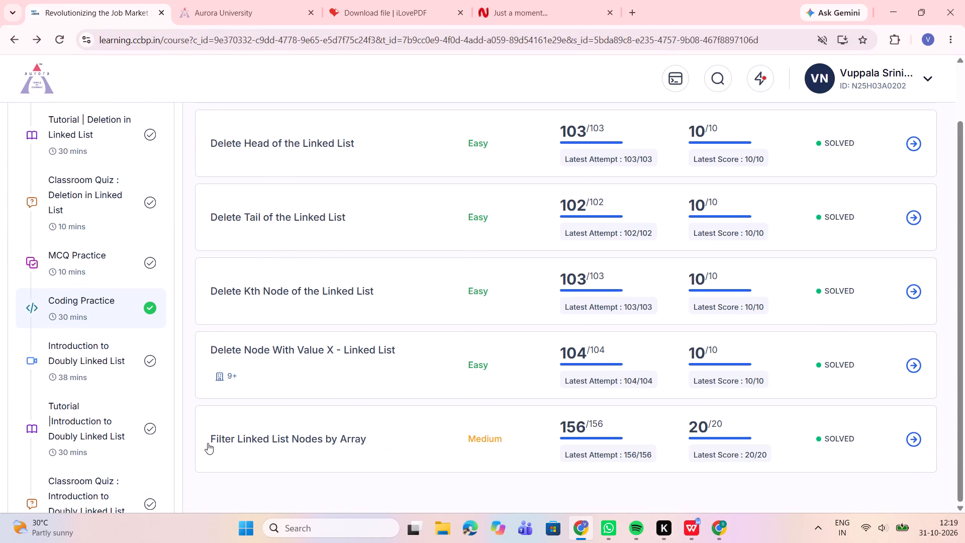
{"action": "left_click_drag", "start_coordinate": [212, 435], "coordinate": [283, 432]}
{"action": "left_click_drag", "start_coordinate": [283, 432], "coordinate": [373, 431]}
{"action": "key", "text": "ctrl+c"}
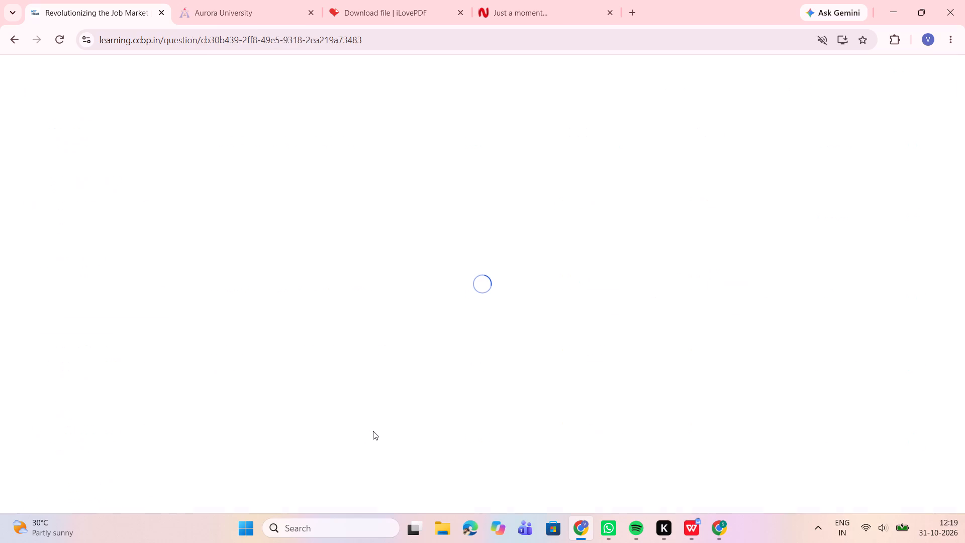
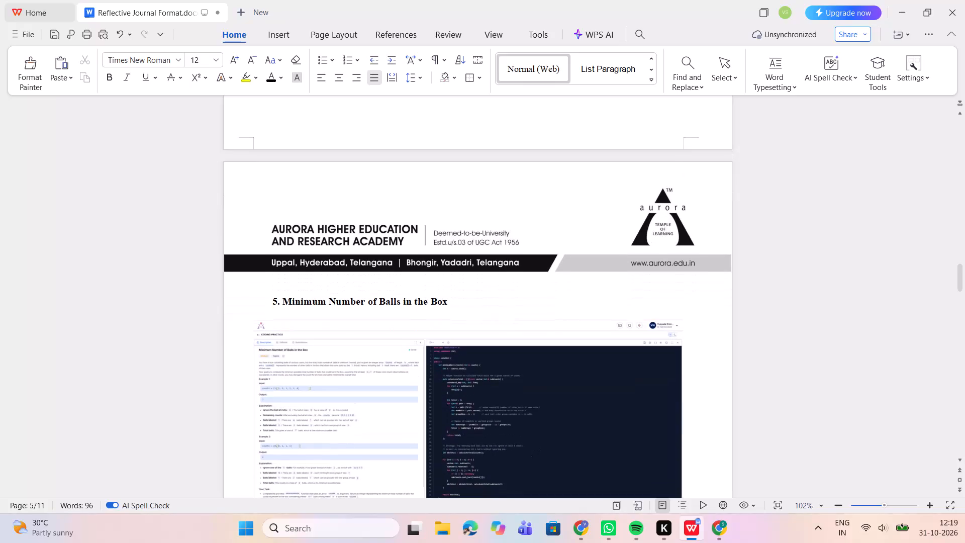
Replace the question 5 title "Minimum Number of Balls in the Box" with the copied "Filter Linked List Nodes by Array", keeping its list number.
{"action": "scroll", "coordinate": [489, 397], "scroll_direction": "down", "scroll_amount": 5}
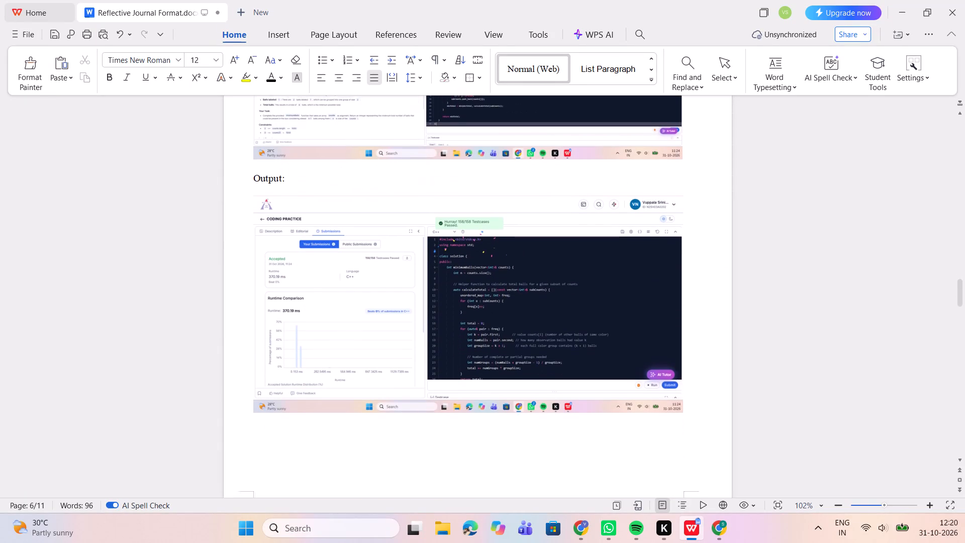
{"action": "scroll", "coordinate": [489, 397], "scroll_direction": "down", "scroll_amount": 7}
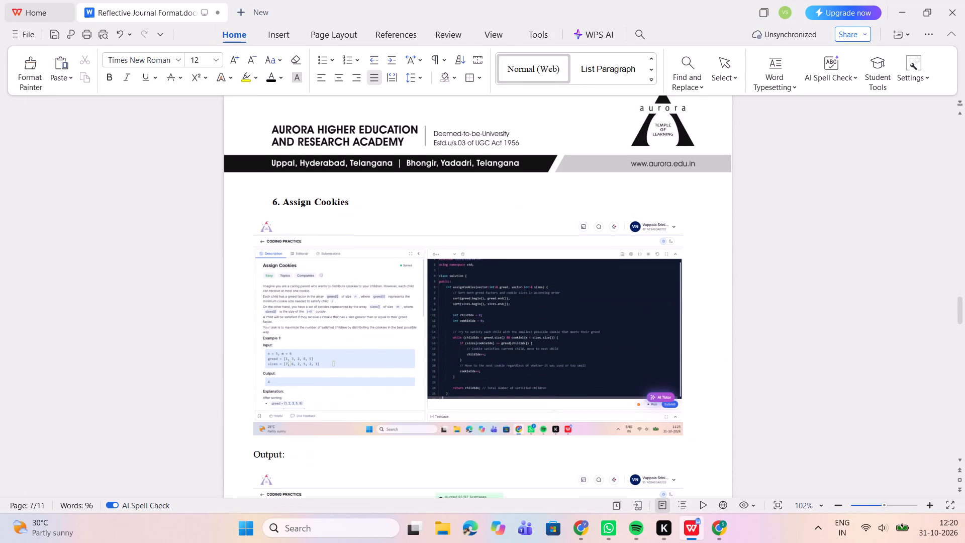
{"action": "scroll", "coordinate": [489, 397], "scroll_direction": "down", "scroll_amount": 1}
{"action": "scroll", "coordinate": [316, 275], "scroll_direction": "up", "scroll_amount": 10}
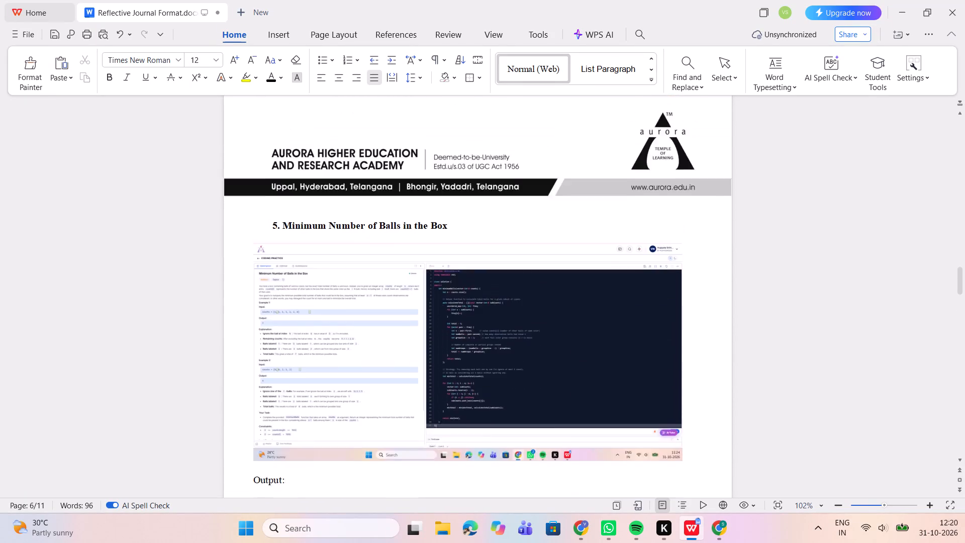
{"action": "scroll", "coordinate": [316, 275], "scroll_direction": "right", "scroll_amount": 1}
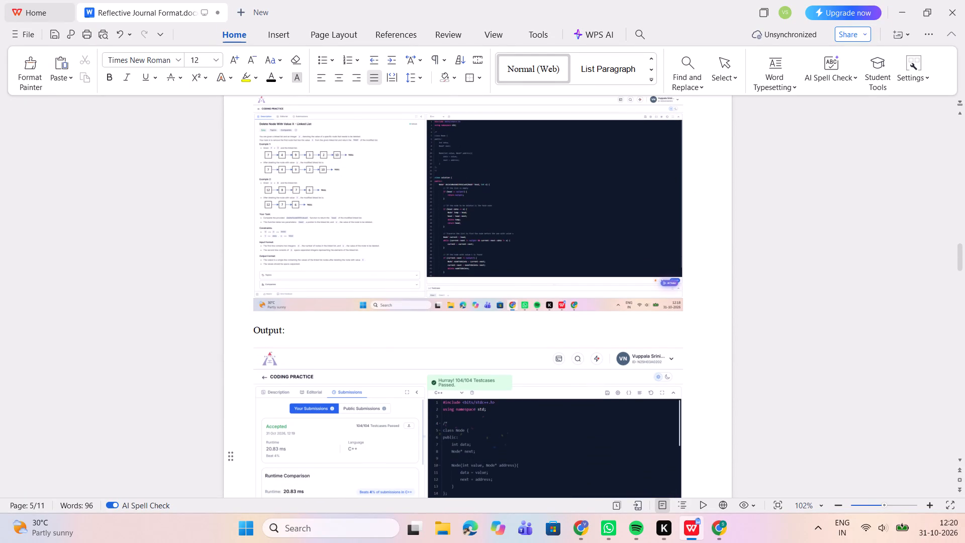
{"action": "scroll", "coordinate": [316, 275], "scroll_direction": "right", "scroll_amount": 1}
{"action": "scroll", "coordinate": [316, 275], "scroll_direction": "up", "scroll_amount": 2}
{"action": "key", "text": "alt+Tab"}
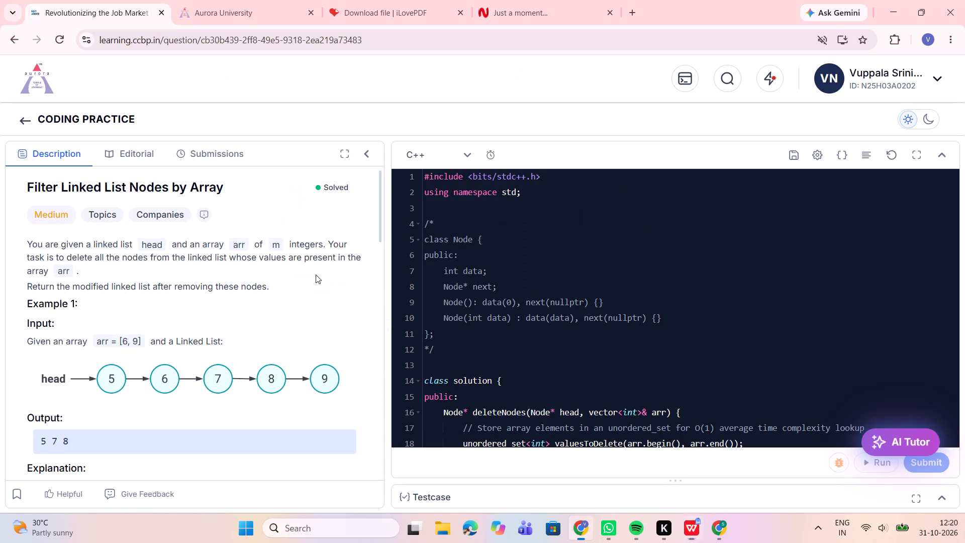
{"action": "key", "text": "alt+Tab"}
{"action": "scroll", "coordinate": [306, 196], "scroll_direction": "up", "scroll_amount": 3}
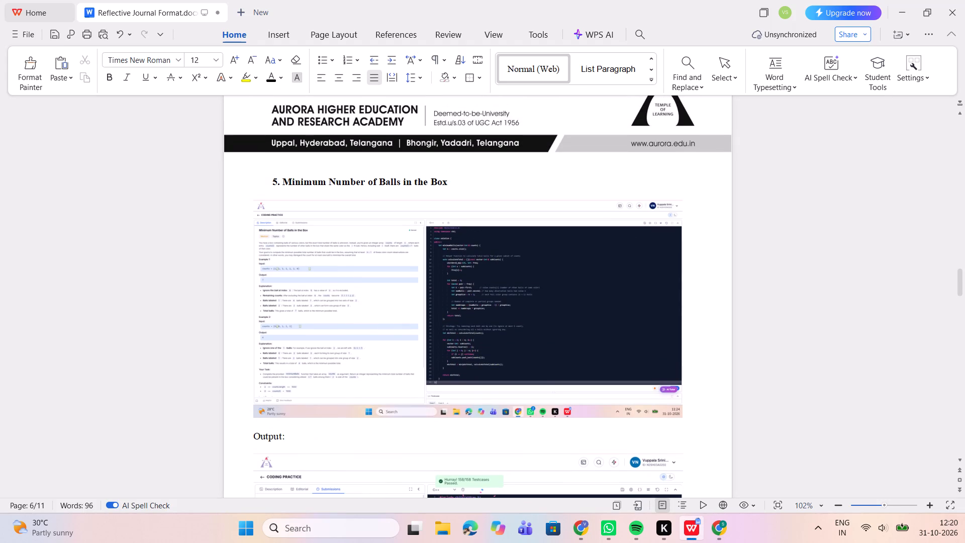
{"action": "left_click", "coordinate": [450, 183]}
{"action": "key", "text": "BackSpace"}
{"action": "key", "text": "BackSpace"}
{"action": "key", "text": "BackSpace"}
{"action": "key", "text": "BackSpace"}
{"action": "key", "text": "BackSpace"}
{"action": "key", "text": "BackSpace"}
{"action": "key", "text": "BackSpace"}
{"action": "key", "text": "BackSpace"}
{"action": "key", "text": "BackSpace"}
{"action": "key", "text": "BackSpace"}
{"action": "key", "text": "BackSpace"}
{"action": "key", "text": "BackSpace"}
{"action": "key", "text": "BackSpace"}
{"action": "key", "text": "BackSpace"}
{"action": "key", "text": "BackSpace"}
{"action": "key", "text": "BackSpace"}
{"action": "key", "text": "BackSpace"}
{"action": "key", "text": "BackSpace"}
{"action": "key", "text": "BackSpace"}
{"action": "key", "text": "BackSpace"}
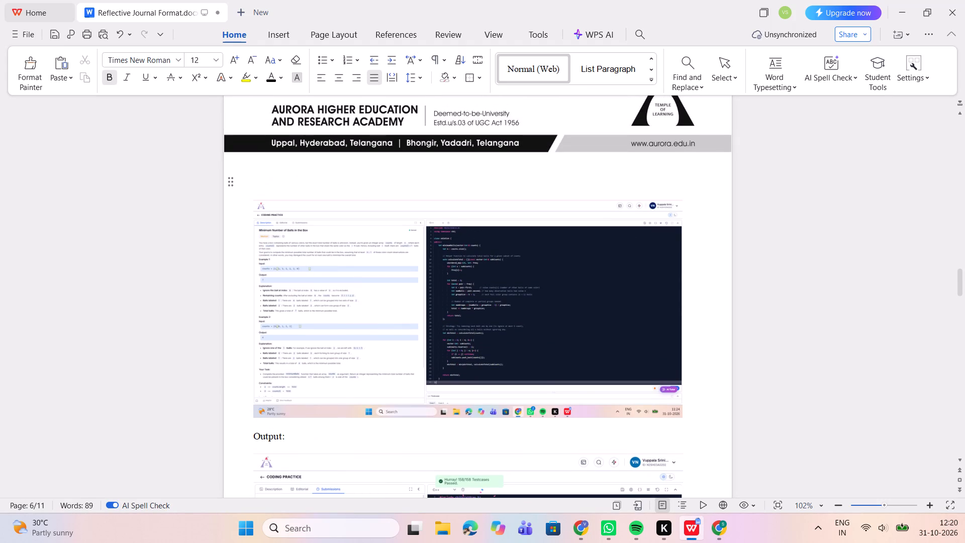
{"action": "key", "text": "ctrl+z"}
{"action": "key", "text": "ctrl+v"}
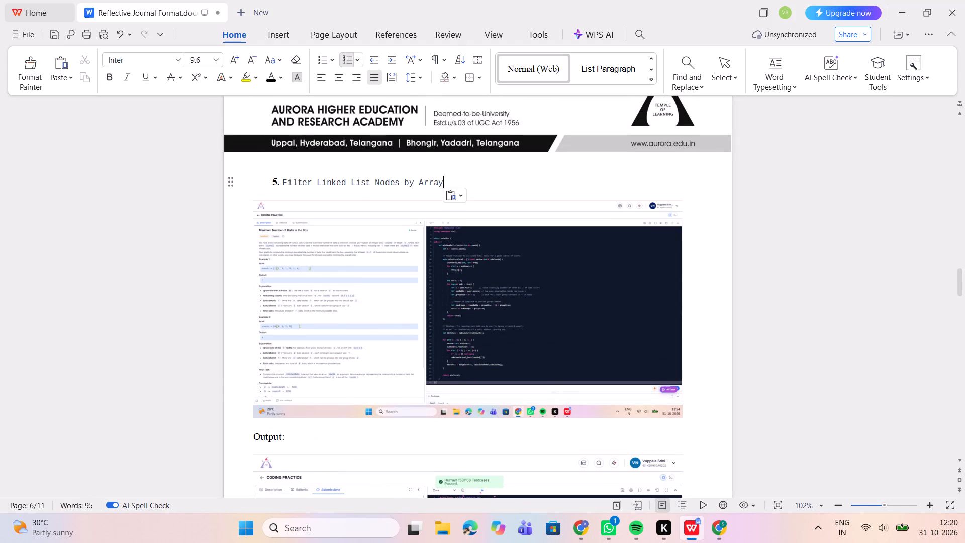
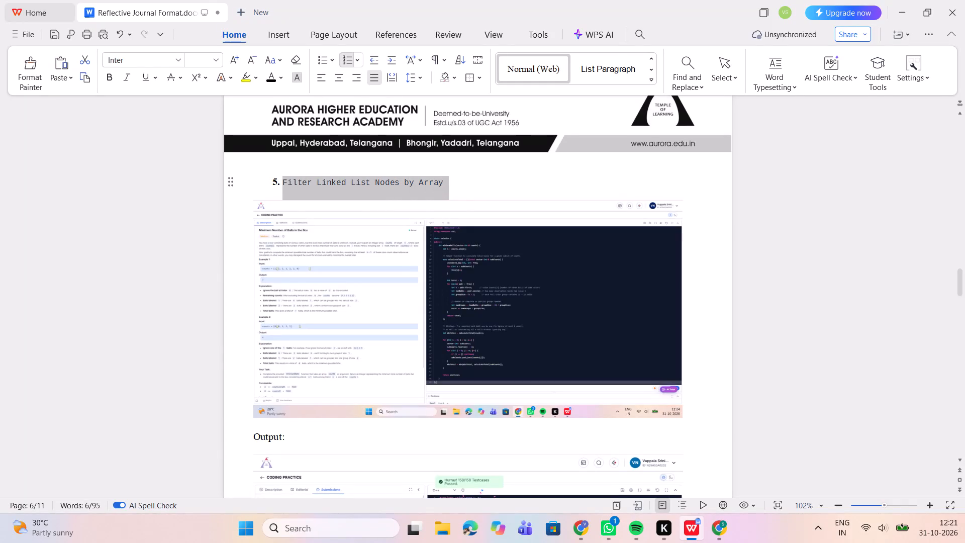
Format the question 5 title "Filter Linked List Nodes by Array" as bold Times New Roman at size 12.
{"action": "left_click", "coordinate": [381, 145]}
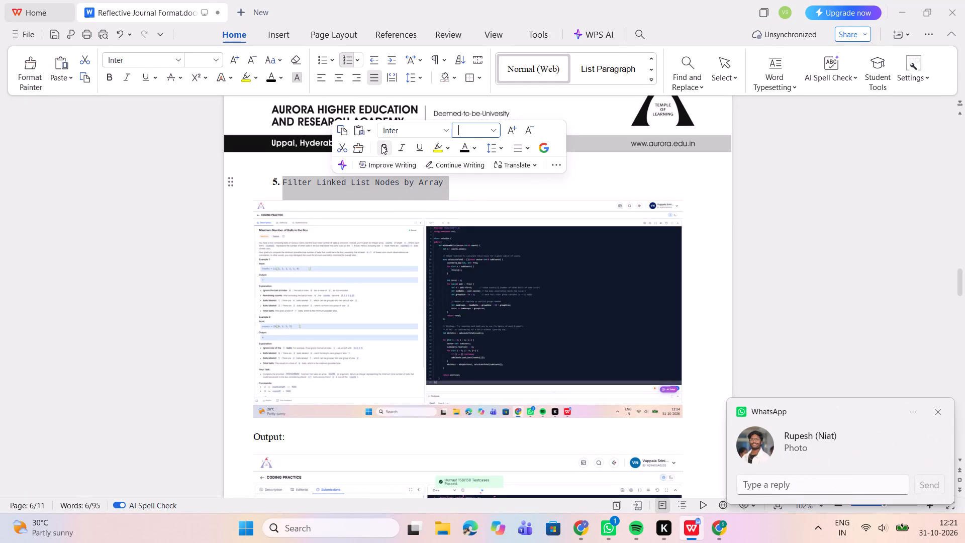
{"action": "left_click", "coordinate": [448, 129]}
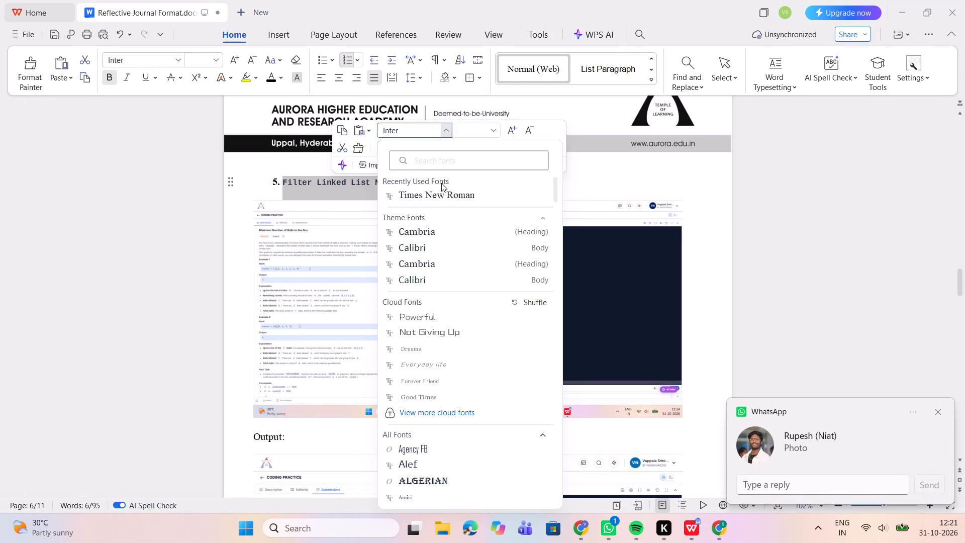
{"action": "left_click", "coordinate": [437, 199]}
{"action": "type", "text": "12"}
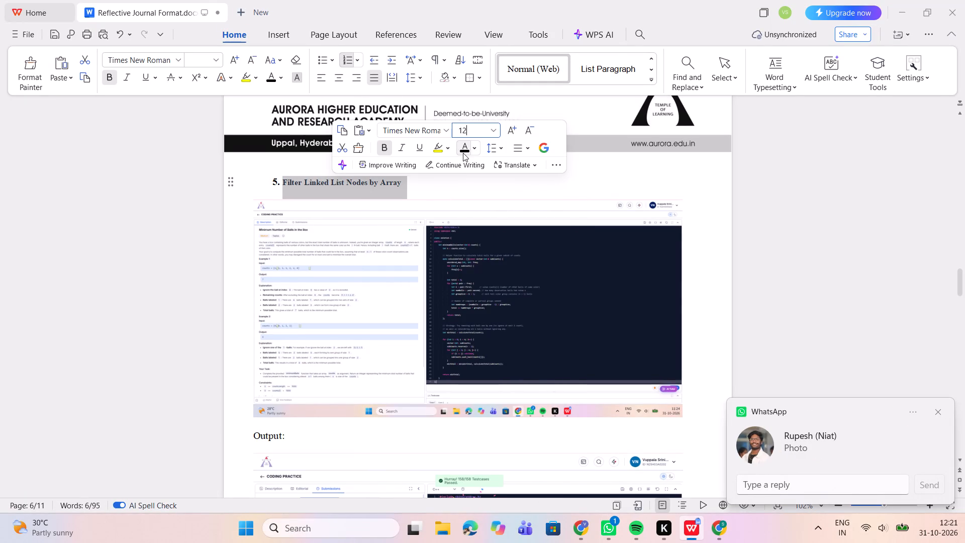
{"action": "key", "text": "Return"}
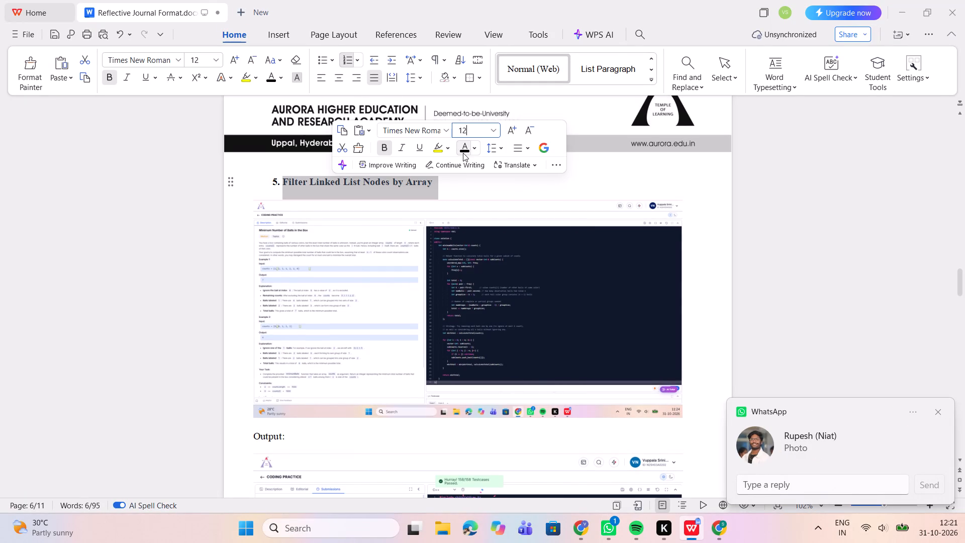
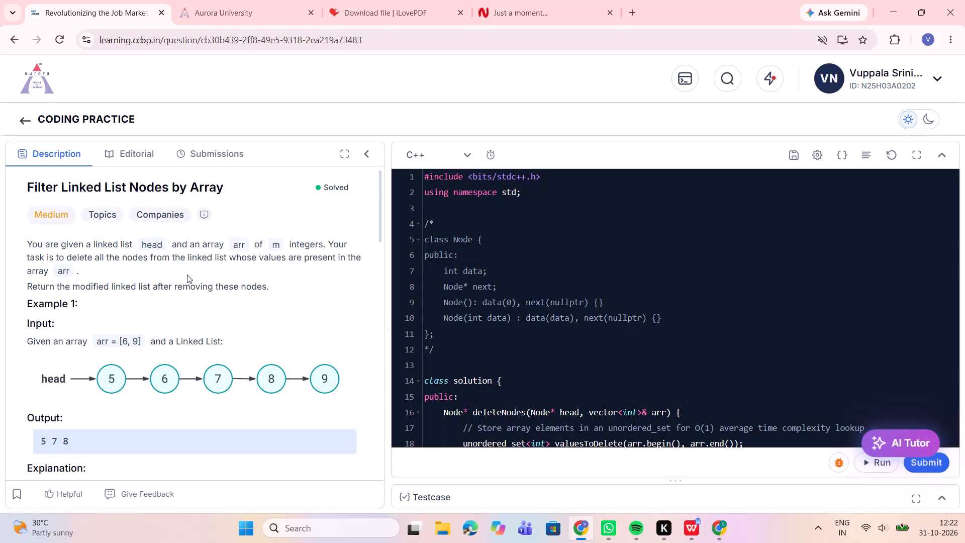
Replace the question 5 code screenshot in the report with a new capture of the Filter Linked List Nodes by Array page at 67% zoom.
{"action": "key", "text": "ctrl+minus"}
{"action": "key", "text": "ctrl+minus"}
{"action": "key", "text": "ctrl+minus"}
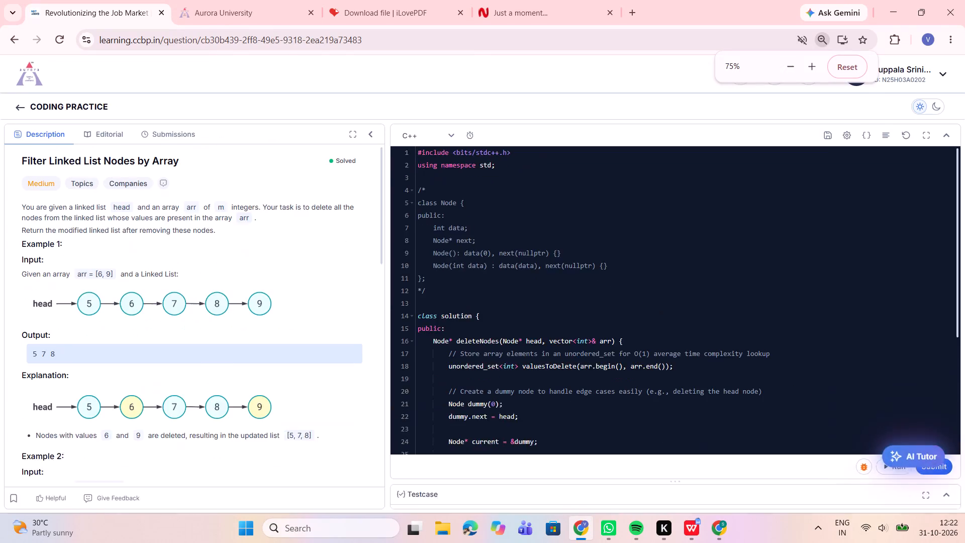
{"action": "key", "text": "ctrl+minus"}
{"action": "key", "text": "ctrl+minus"}
{"action": "key", "text": "ctrl+plus"}
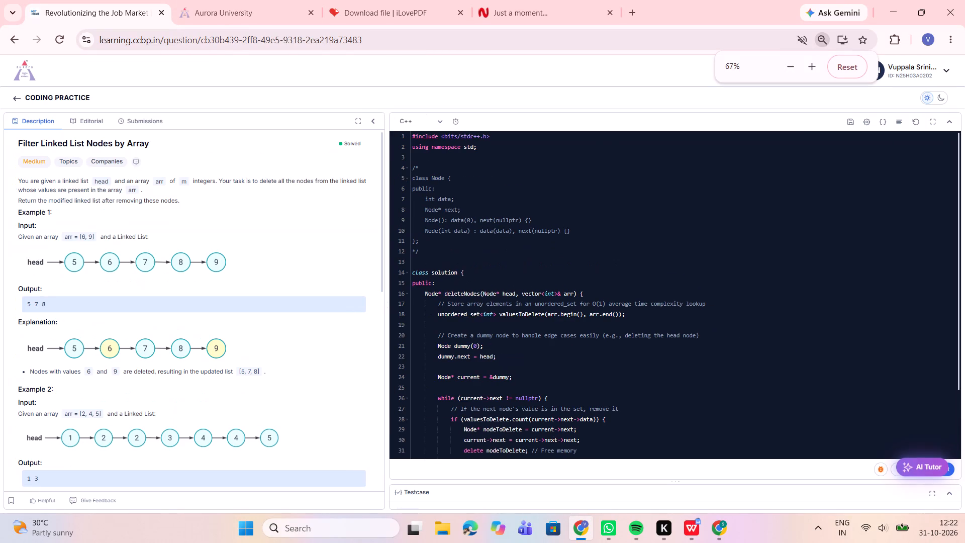
{"action": "key", "text": "shift+super+s"}
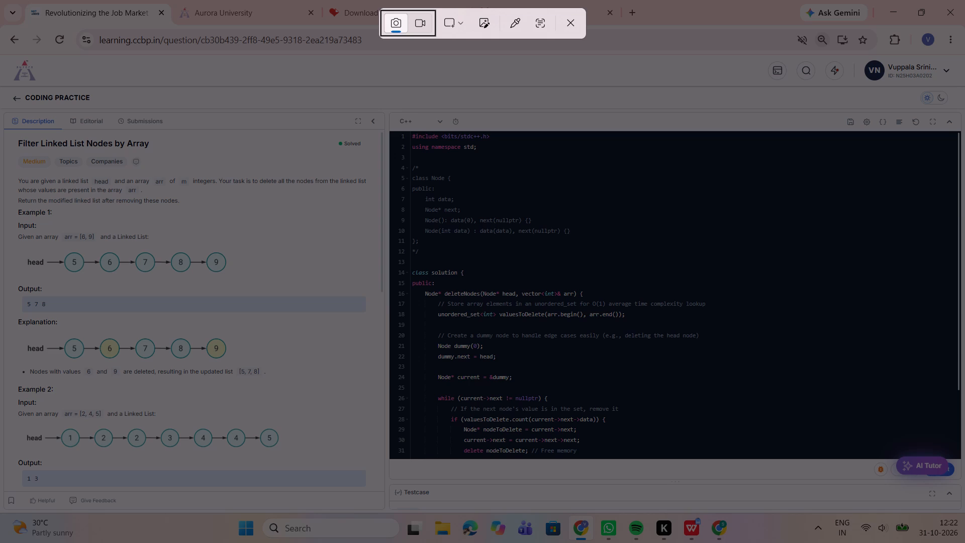
{"action": "left_click_drag", "start_coordinate": [1, 54], "coordinate": [964, 542]}
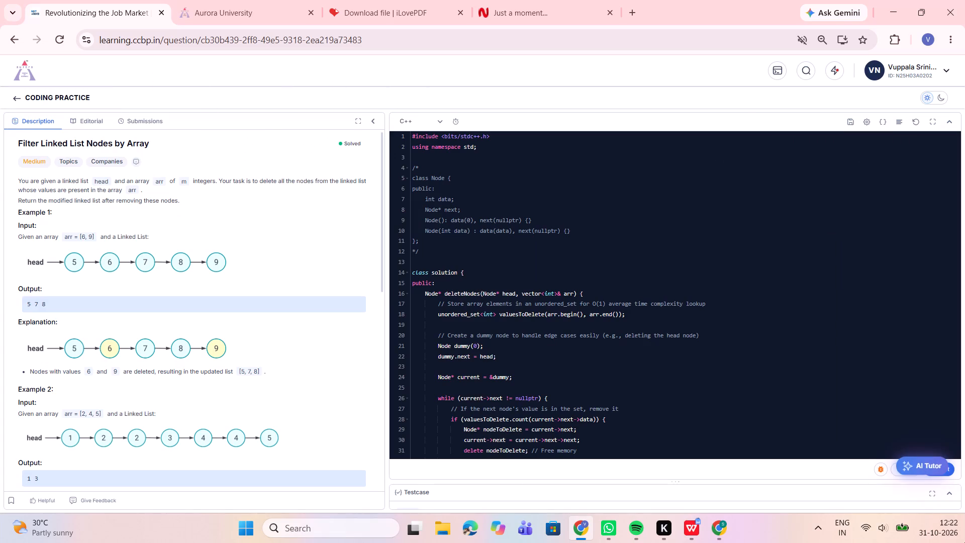
{"action": "key", "text": "alt+Tab"}
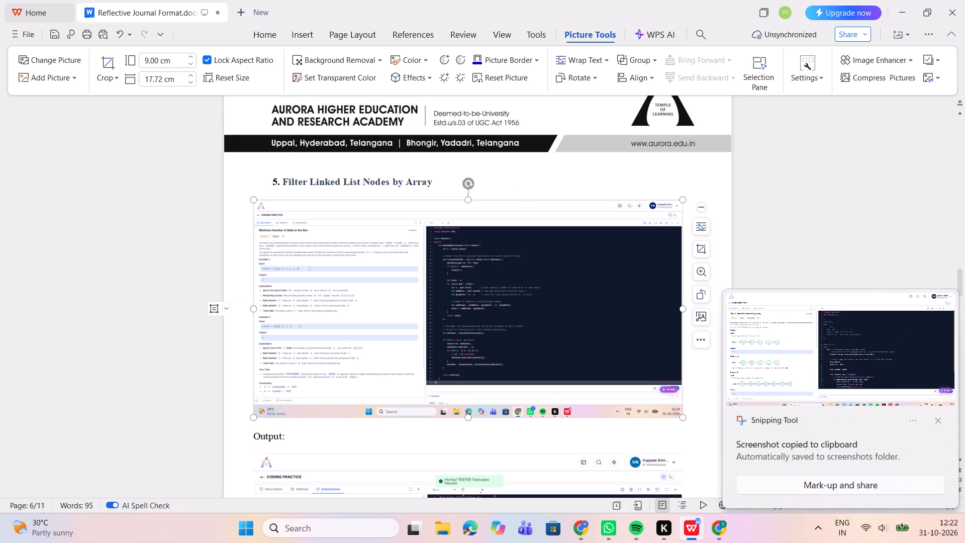
{"action": "key", "text": "BackSpace"}
{"action": "key", "text": "ctrl+v"}
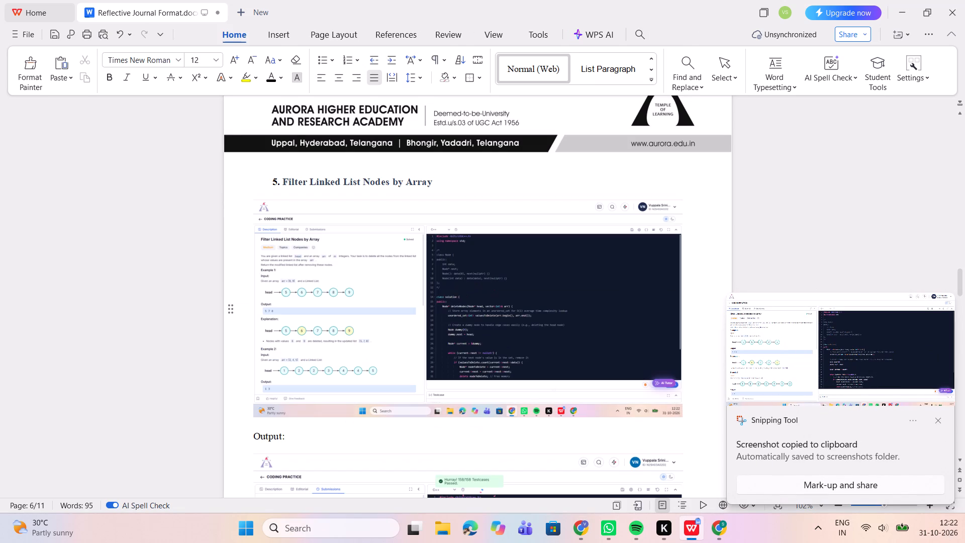
In the browser, restore the page zoom to 100% and submit the C++ solution for Filter Linked List Nodes by Array.
{"action": "key", "text": "alt+Tab"}
{"action": "scroll", "coordinate": [614, 293], "scroll_direction": "down", "scroll_amount": 1}
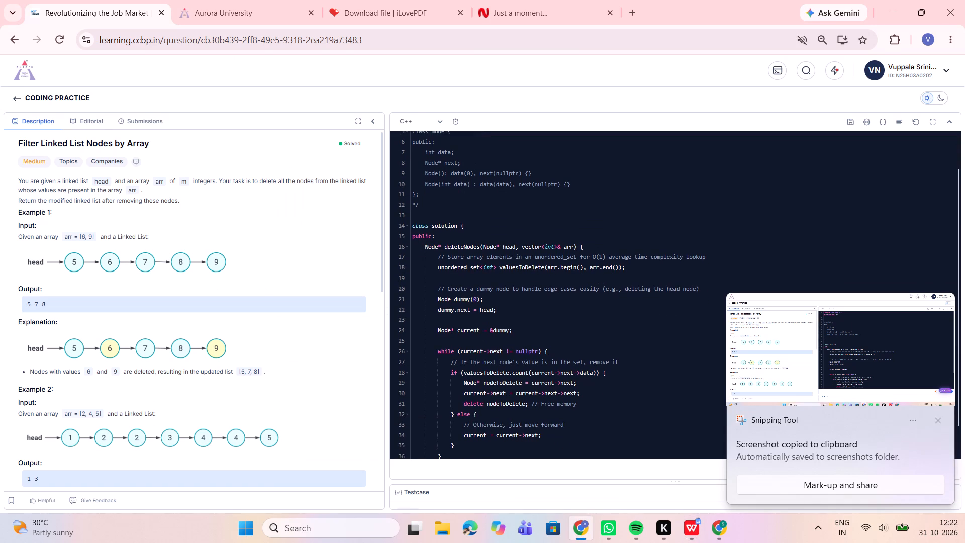
{"action": "key", "text": "ctrl+plus"}
{"action": "key", "text": "ctrl+plus"}
{"action": "key", "text": "ctrl+plus"}
{"action": "key", "text": "ctrl+plus"}
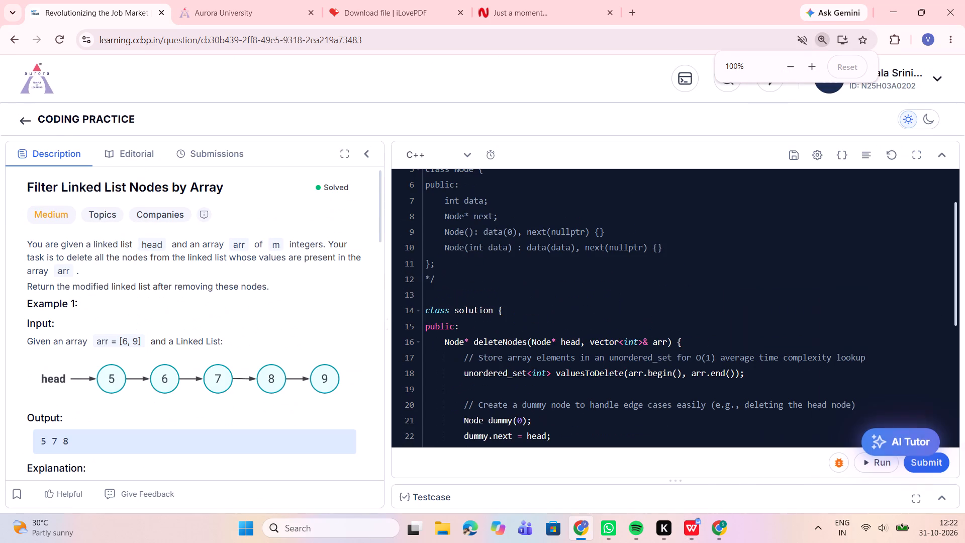
{"action": "left_click", "coordinate": [931, 471]}
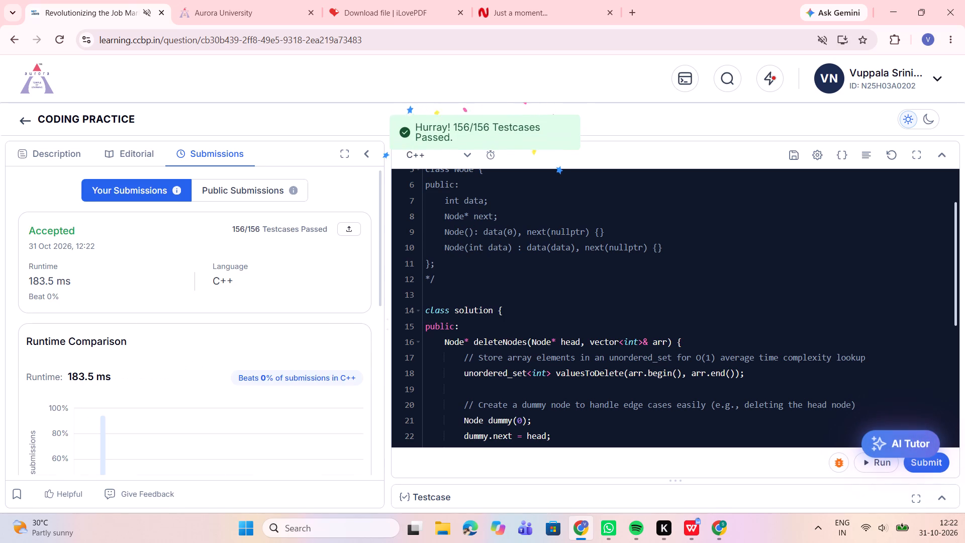
Capture the submission result page and use it to replace the old output screenshot under question 5 in the report.
{"action": "key", "text": "shift+super+s"}
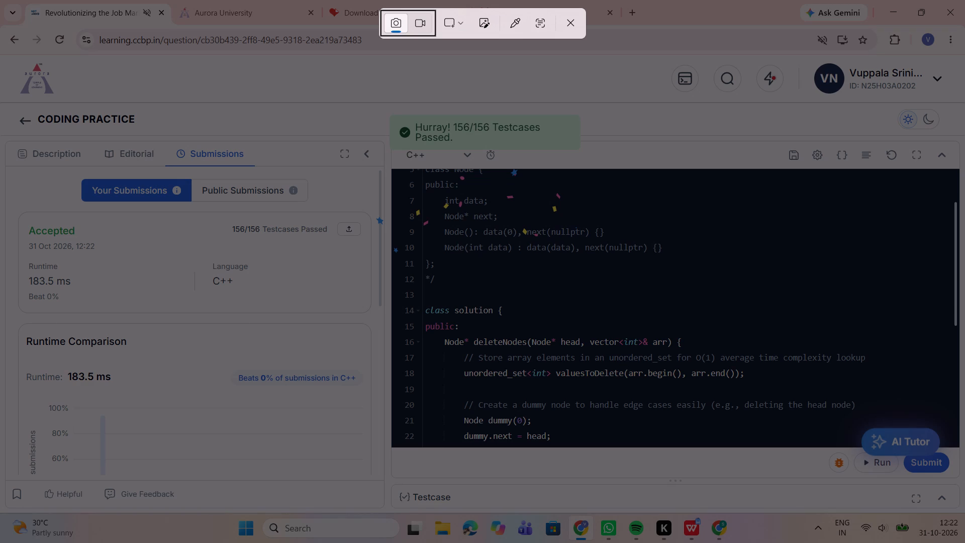
{"action": "left_click_drag", "start_coordinate": [0, 56], "coordinate": [964, 542]}
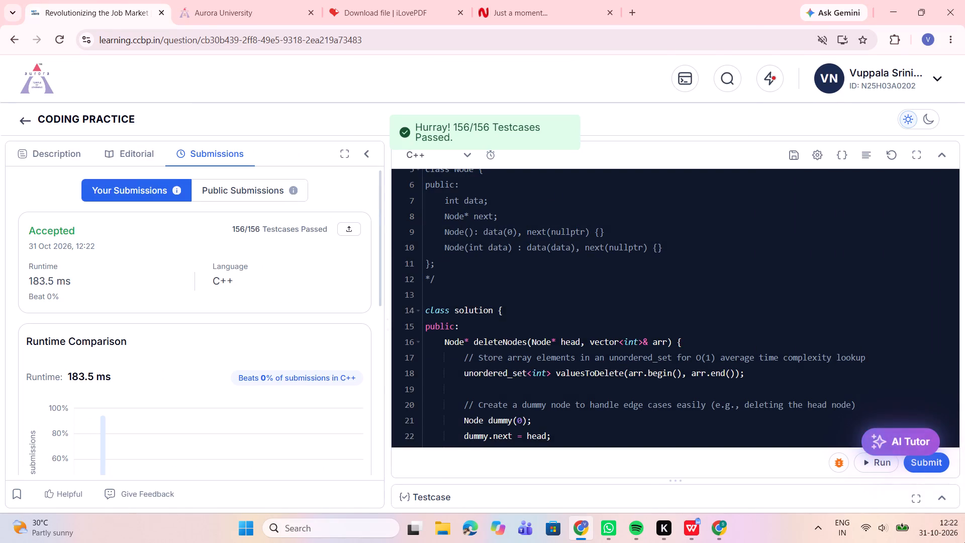
{"action": "key", "text": "alt+Tab"}
{"action": "scroll", "coordinate": [761, 395], "scroll_direction": "down", "scroll_amount": 1}
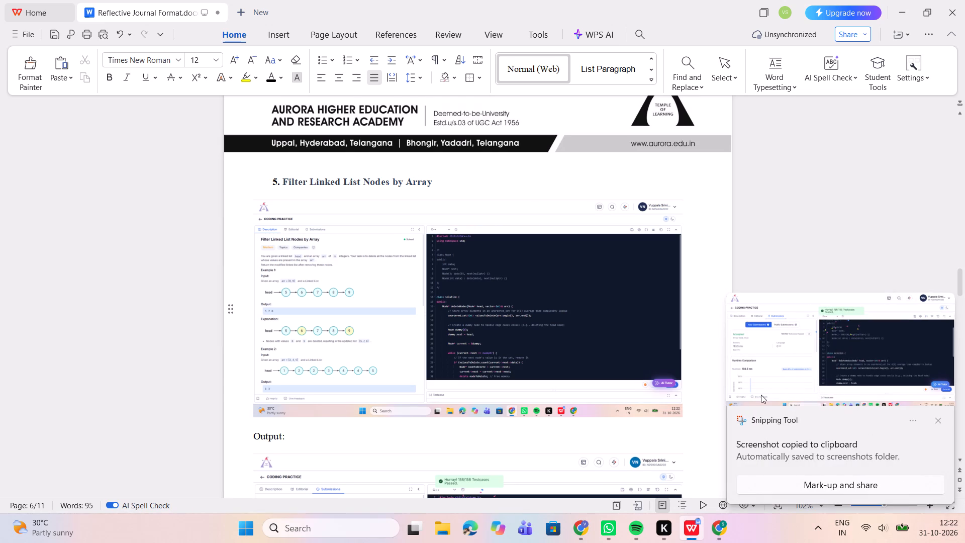
{"action": "scroll", "coordinate": [761, 395], "scroll_direction": "down", "scroll_amount": 1}
{"action": "scroll", "coordinate": [636, 372], "scroll_direction": "down", "scroll_amount": 3}
{"action": "left_click", "coordinate": [636, 372]}
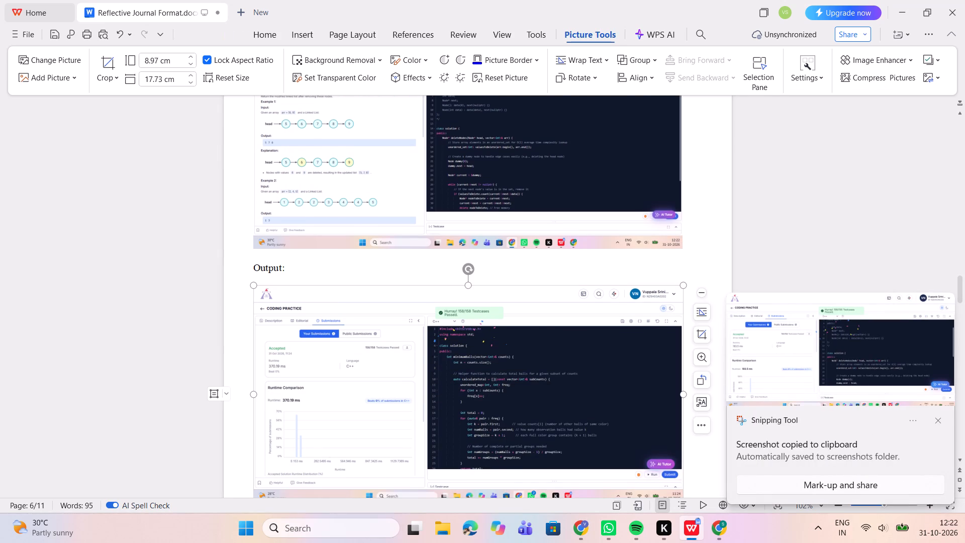
{"action": "key", "text": "Delete"}
{"action": "key", "text": "ctrl+v"}
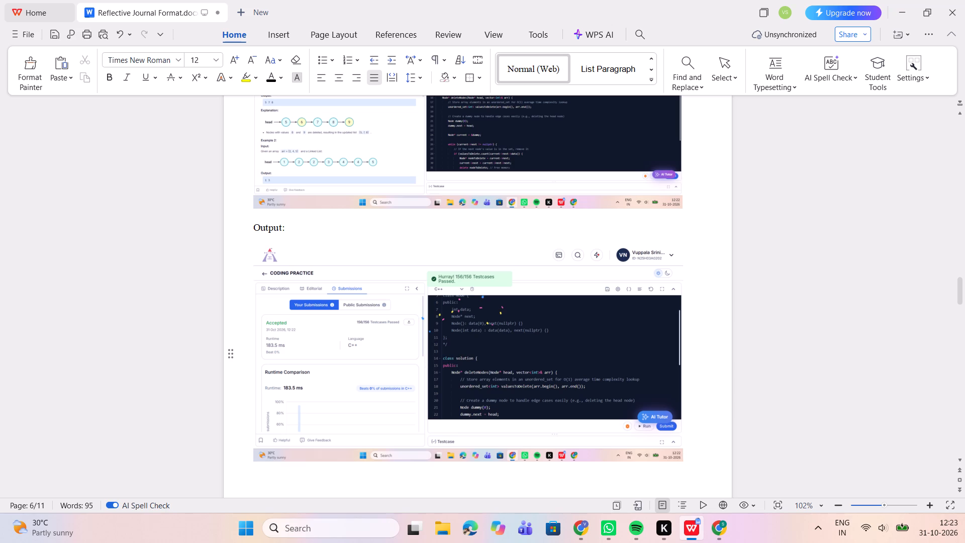
In the browser, open the Introduction to Doubly Linked List section's Coding Practice and copy the title "Convert Array To Doubly Linked List".
{"action": "scroll", "coordinate": [636, 372], "scroll_direction": "down", "scroll_amount": 2}
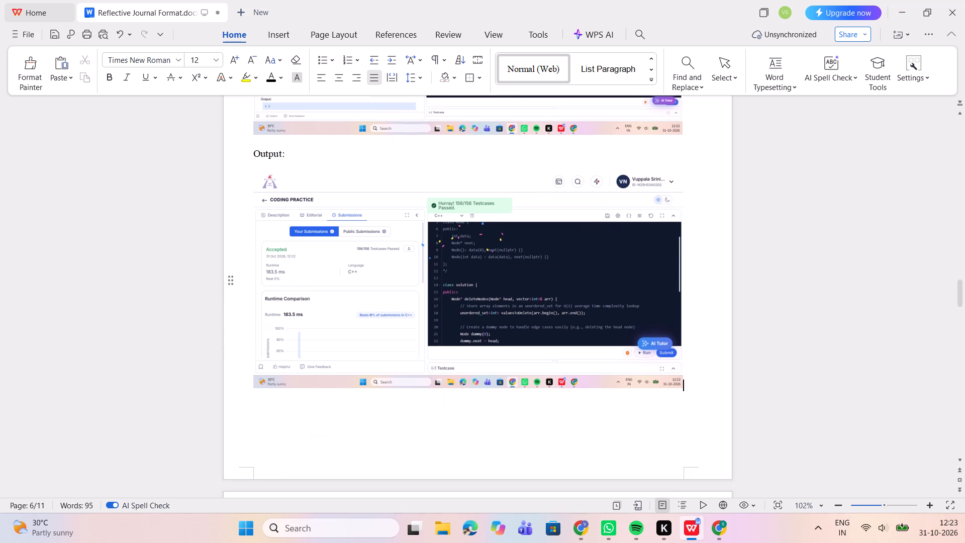
{"action": "scroll", "coordinate": [636, 372], "scroll_direction": "down", "scroll_amount": 6}
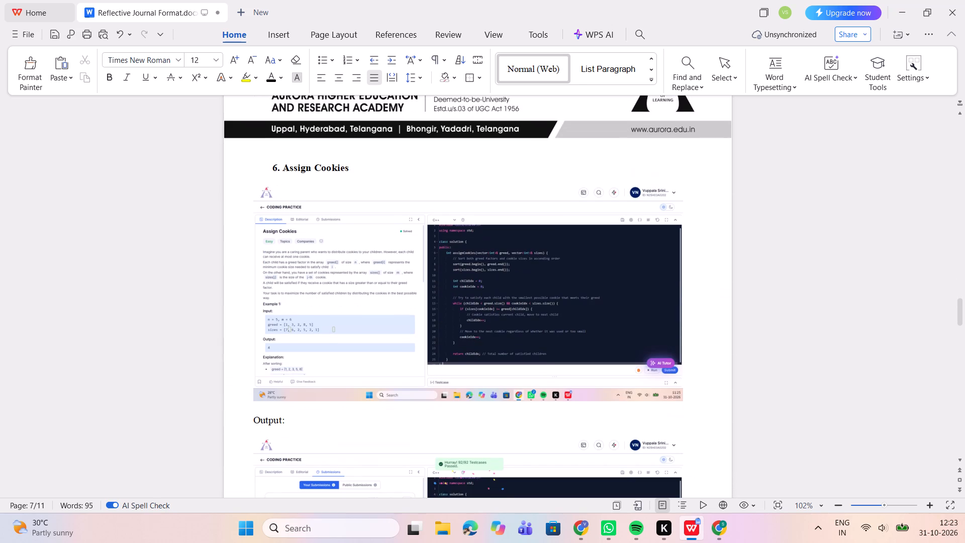
{"action": "key", "text": "alt+Tab"}
{"action": "scroll", "coordinate": [212, 358], "scroll_direction": "right", "scroll_amount": 8}
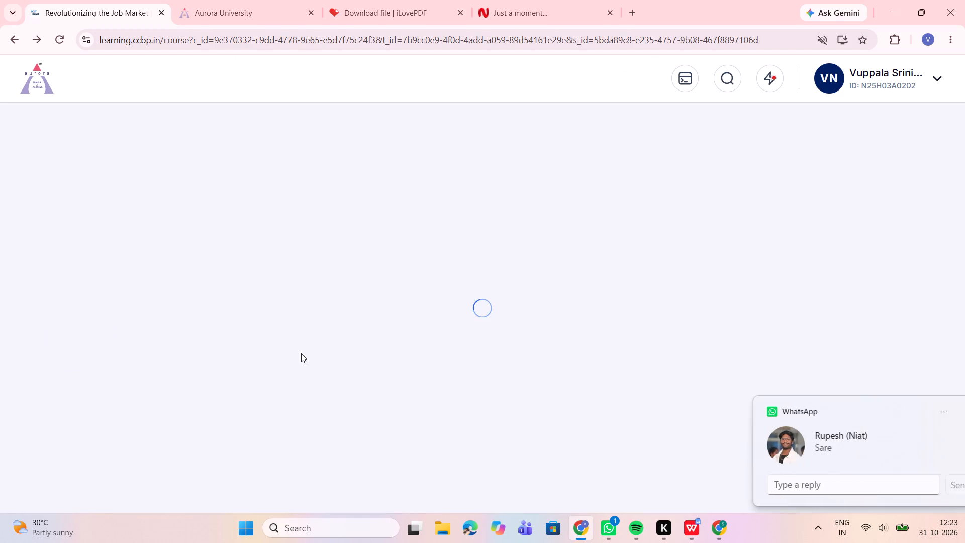
{"action": "scroll", "coordinate": [403, 363], "scroll_direction": "down", "scroll_amount": 3}
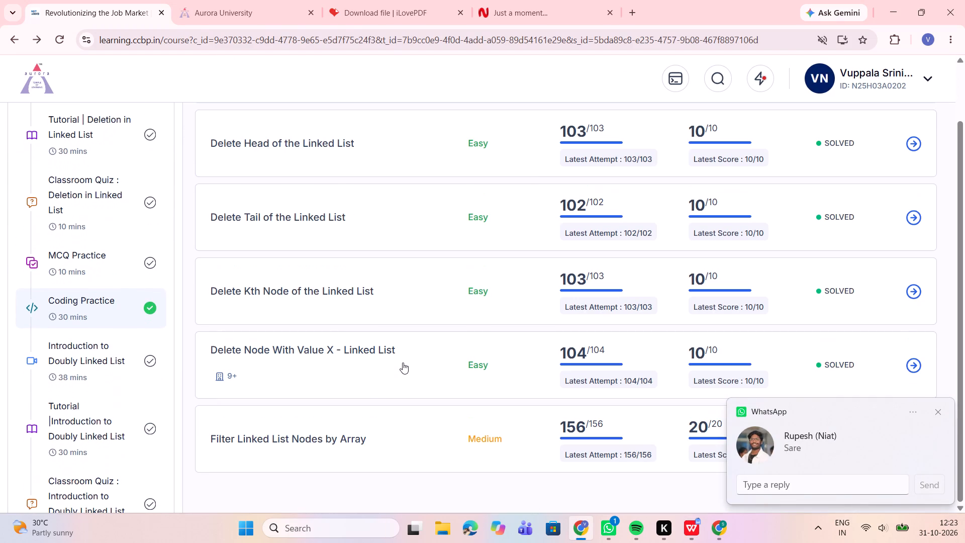
{"action": "scroll", "coordinate": [403, 363], "scroll_direction": "down", "scroll_amount": 1}
{"action": "scroll", "coordinate": [136, 436], "scroll_direction": "down", "scroll_amount": 3}
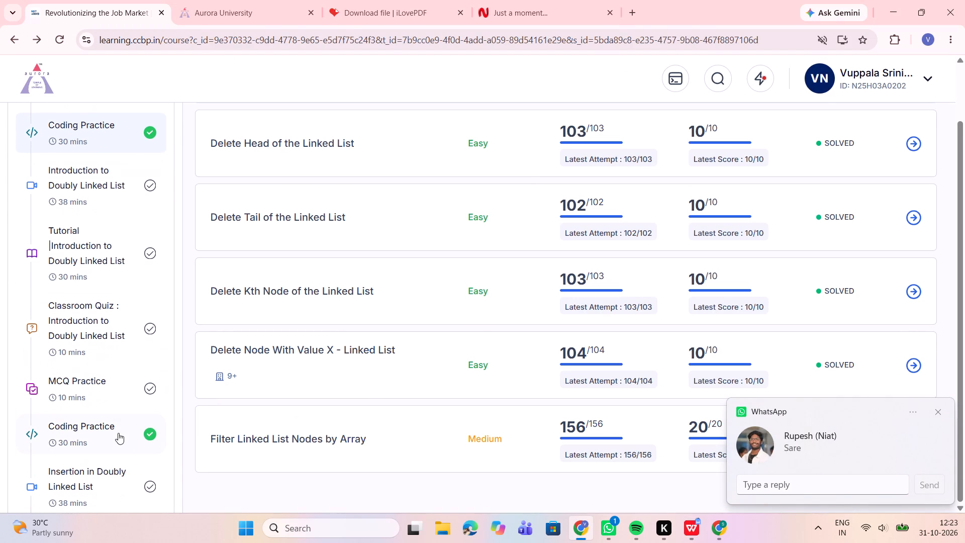
{"action": "left_click", "coordinate": [118, 433]}
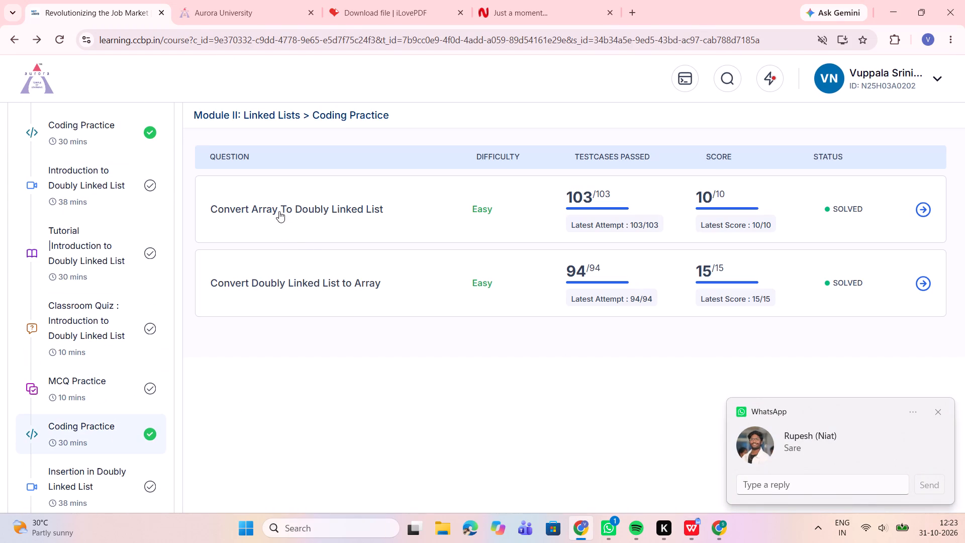
{"action": "left_click_drag", "start_coordinate": [213, 207], "coordinate": [380, 207]}
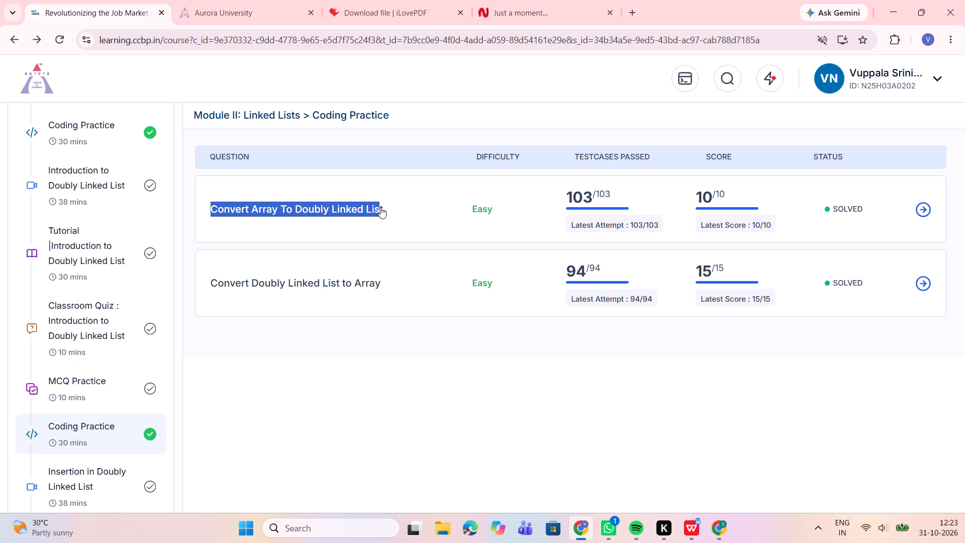
{"action": "left_click_drag", "start_coordinate": [380, 207], "coordinate": [391, 206]}
{"action": "key", "text": "ctrl+c"}
Replace the question 6 title "Assign Cookies" in the report with the copied "Convert Array To Doubly Linked List".
{"action": "key", "text": "alt+Tab"}
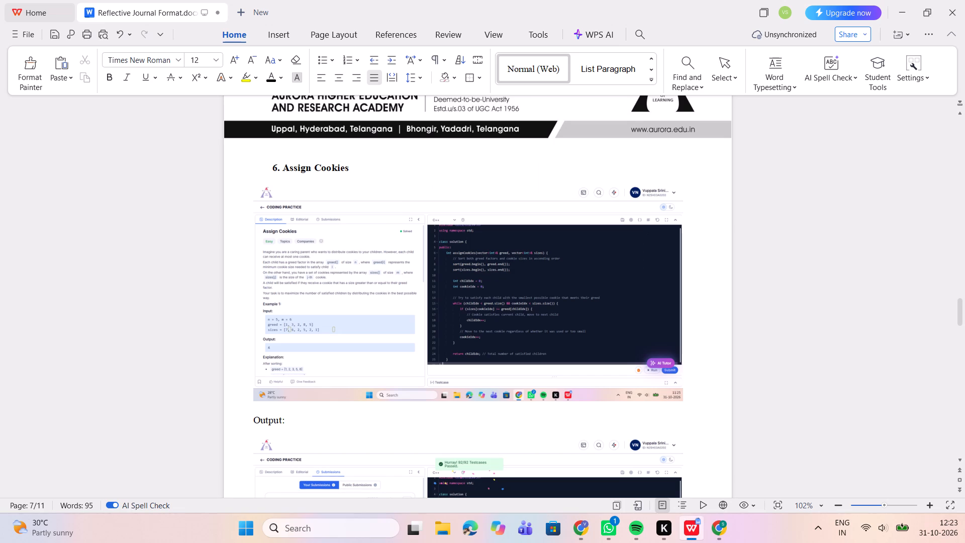
{"action": "left_click", "coordinate": [357, 165]}
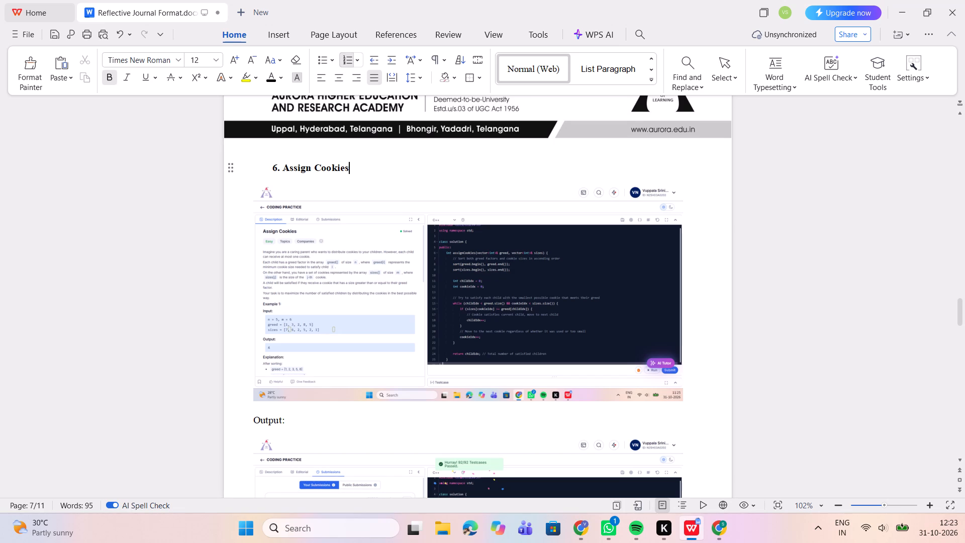
{"action": "key", "text": "BackSpace"}
{"action": "key", "text": "BackSpace"}
{"action": "key", "text": "BackSpace"}
{"action": "key", "text": "BackSpace"}
{"action": "key", "text": "BackSpace"}
{"action": "key", "text": "BackSpace"}
{"action": "key", "text": "BackSpace"}
{"action": "key", "text": "BackSpace"}
{"action": "key", "text": "BackSpace"}
{"action": "key", "text": "BackSpace"}
{"action": "key", "text": "BackSpace"}
{"action": "key", "text": "BackSpace"}
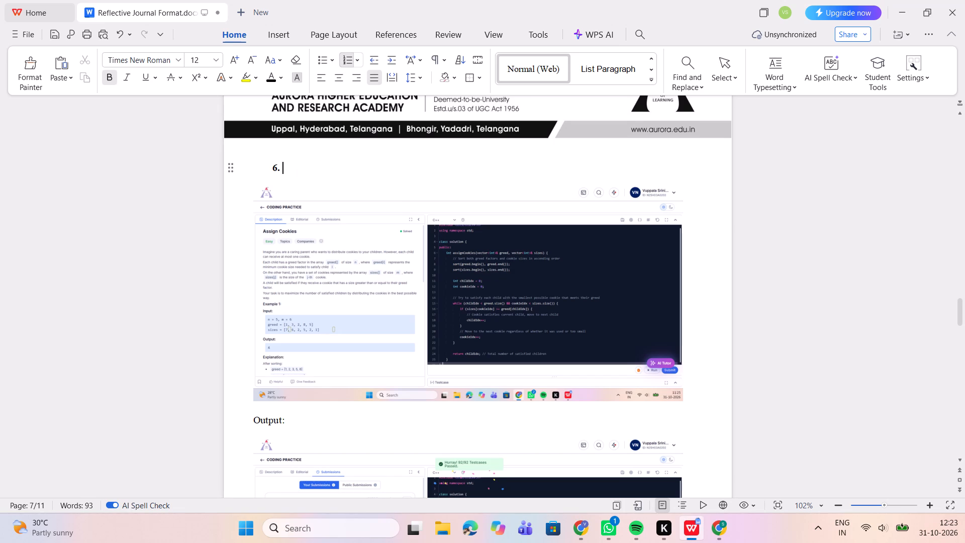
{"action": "key", "text": "ctrl+v"}
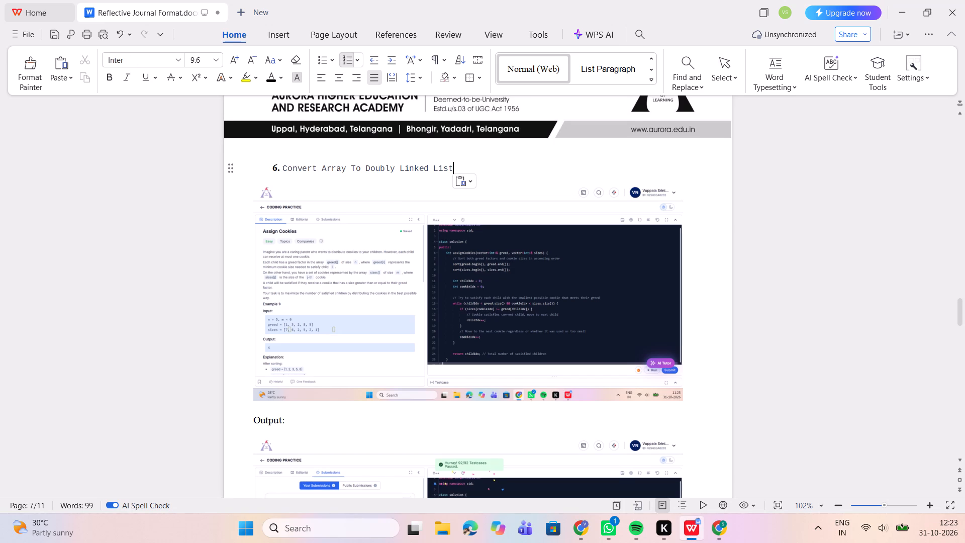
Format the question 6 title "Convert Array To Doubly Linked List" as bold black Times New Roman at size 12.
{"action": "left_click_drag", "start_coordinate": [283, 169], "coordinate": [453, 163]}
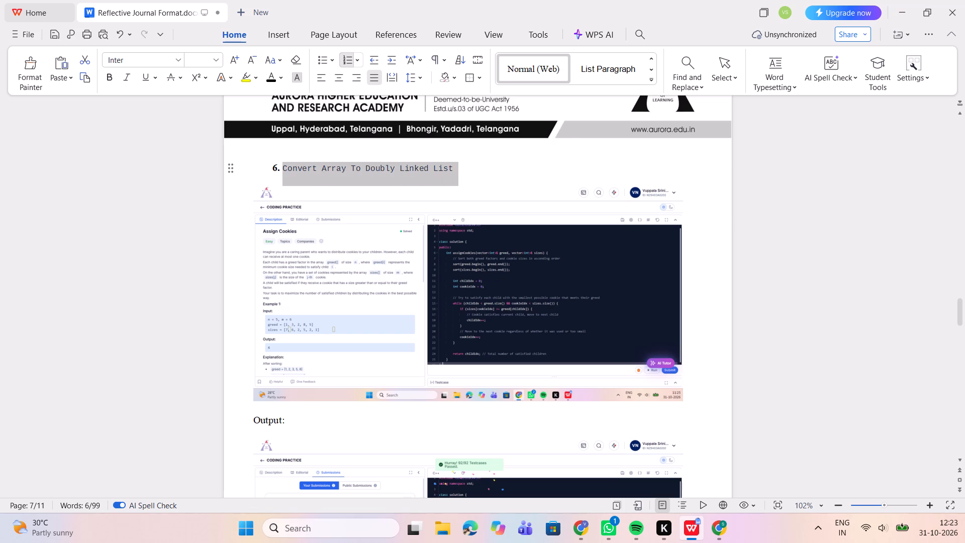
{"action": "left_click_drag", "start_coordinate": [453, 163], "coordinate": [454, 163]}
{"action": "left_click", "coordinate": [395, 138]}
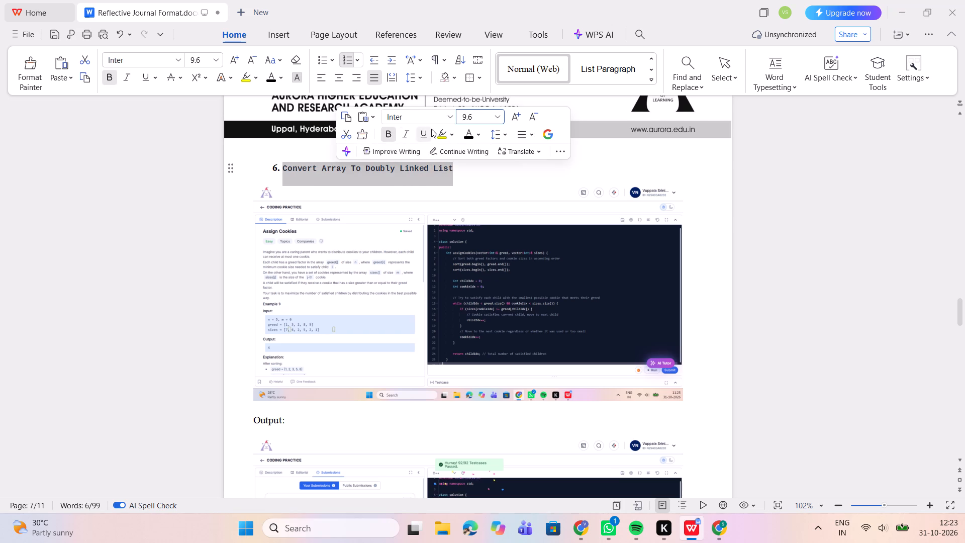
{"action": "left_click", "coordinate": [447, 119]}
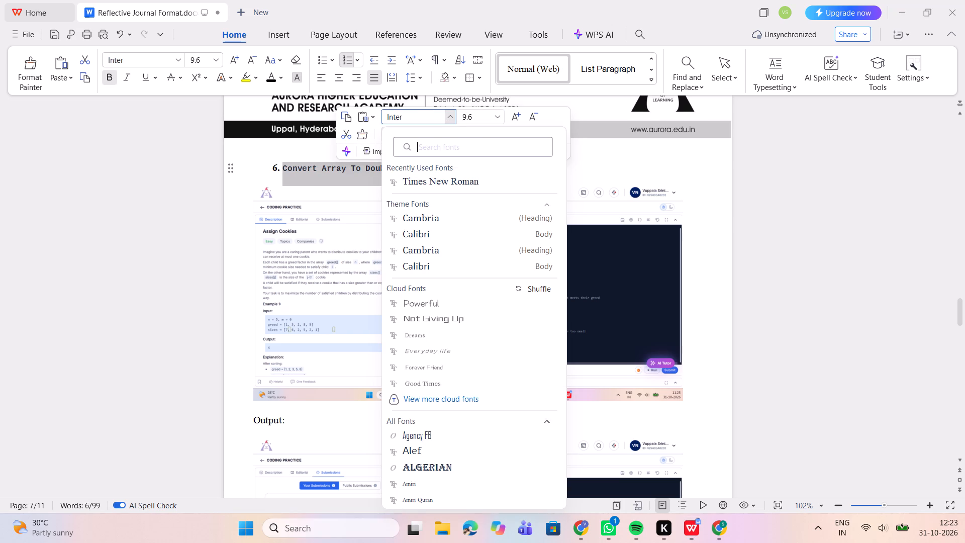
{"action": "left_click", "coordinate": [432, 184]}
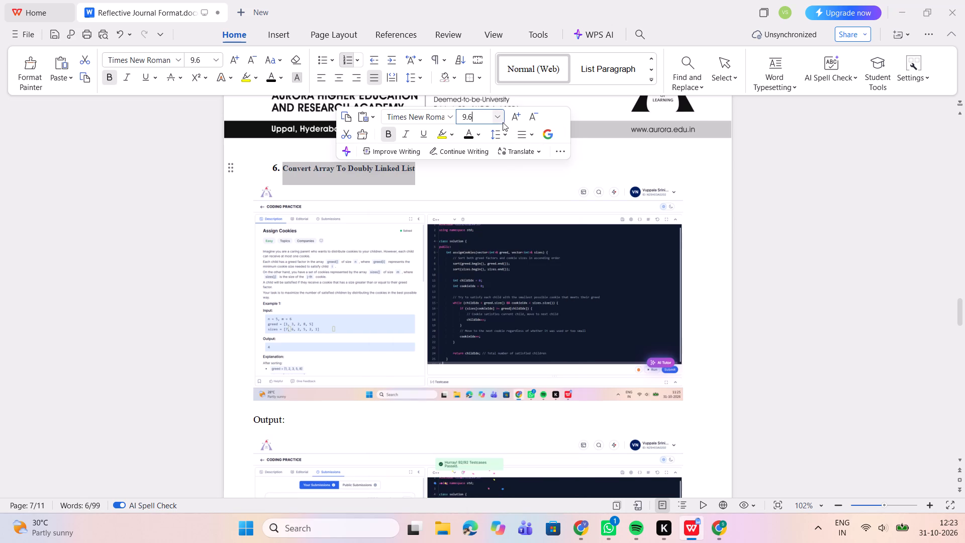
{"action": "key", "text": "BackSpace"}
{"action": "key", "text": "BackSpace"}
{"action": "key", "text": "BackSpace"}
{"action": "type", "text": "12"}
{"action": "key", "text": "Return"}
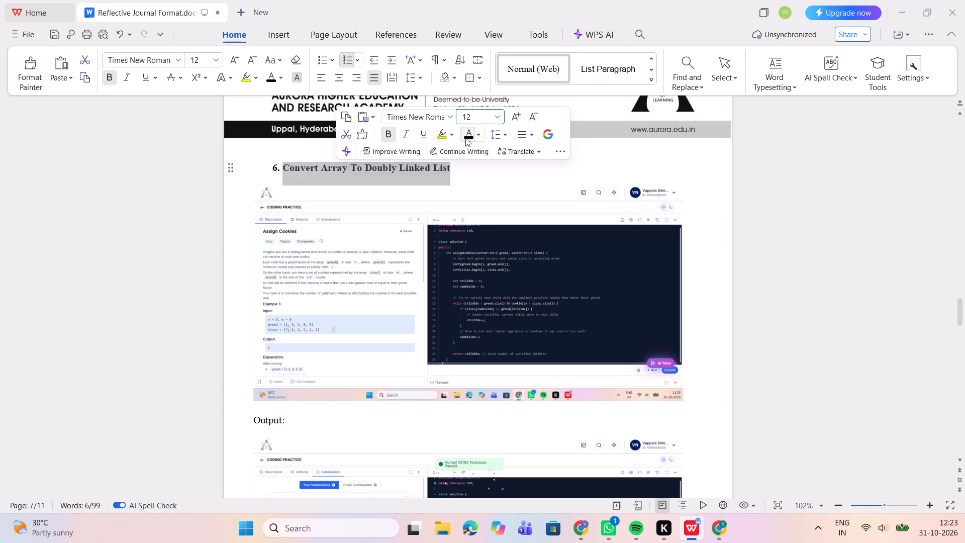
{"action": "left_click", "coordinate": [465, 135]}
{"action": "left_click", "coordinate": [490, 177]}
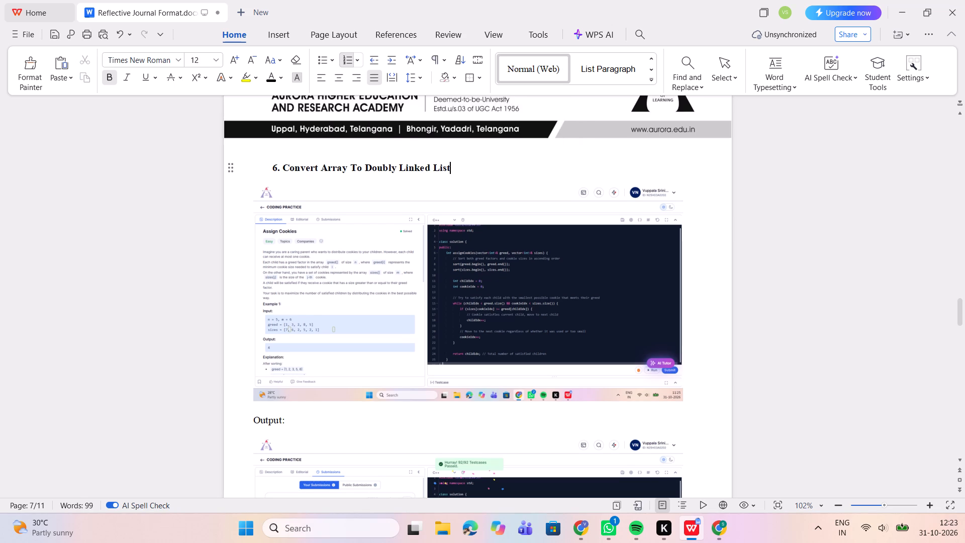
Capture the browser's "Convert Array To Doubly Linked List" problem page at 50% zoom and replace the old code screenshot under question 6 with it.
{"action": "scroll", "coordinate": [490, 177], "scroll_direction": "down", "scroll_amount": 1}
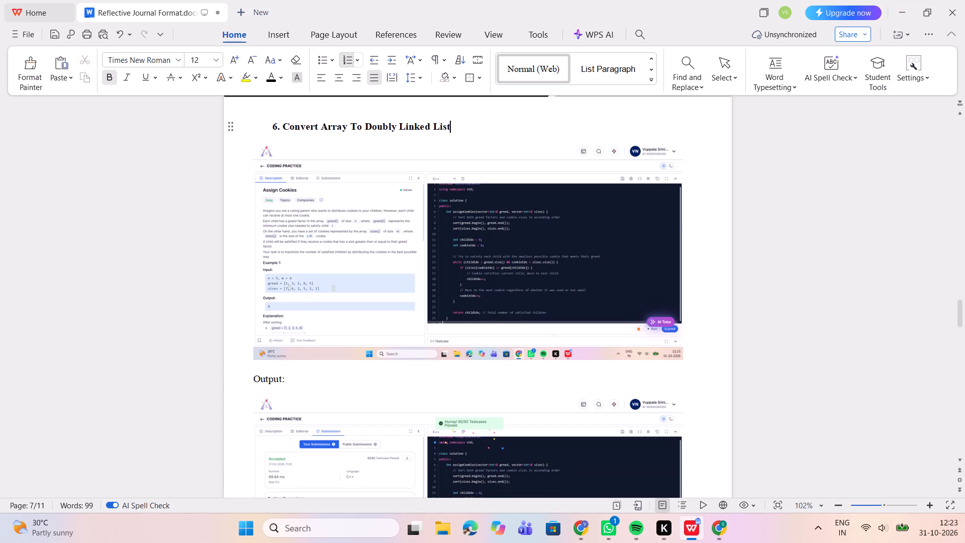
{"action": "key", "text": "alt+Tab"}
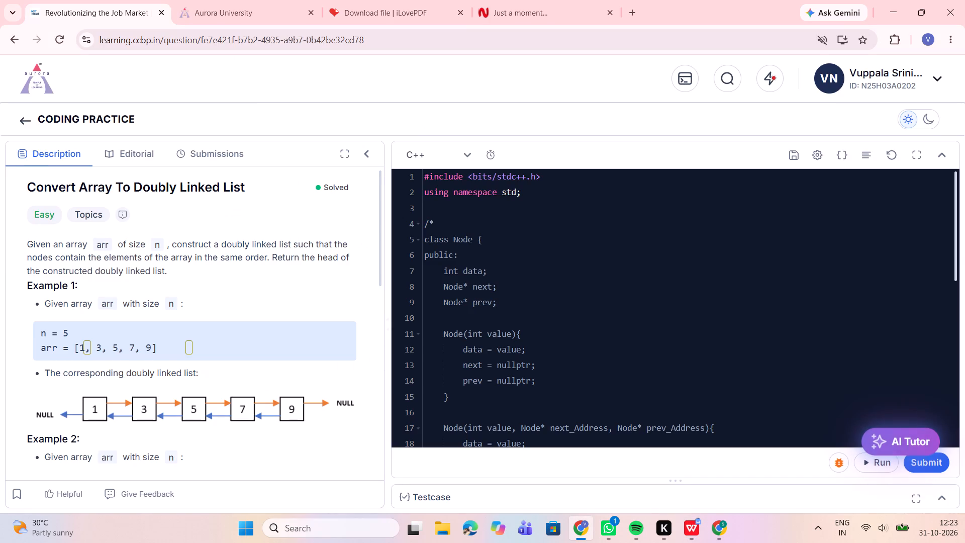
{"action": "key", "text": "ctrl+minus"}
{"action": "key", "text": "ctrl+minus"}
{"action": "key", "text": "ctrl+minus"}
{"action": "key", "text": "ctrl+minus"}
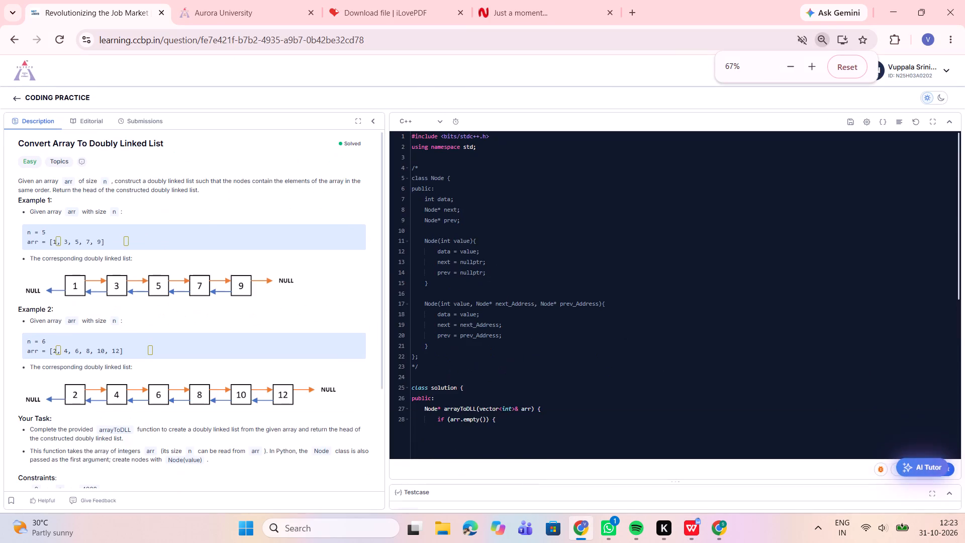
{"action": "key", "text": "ctrl+minus"}
{"action": "key", "text": "ctrl+minus"}
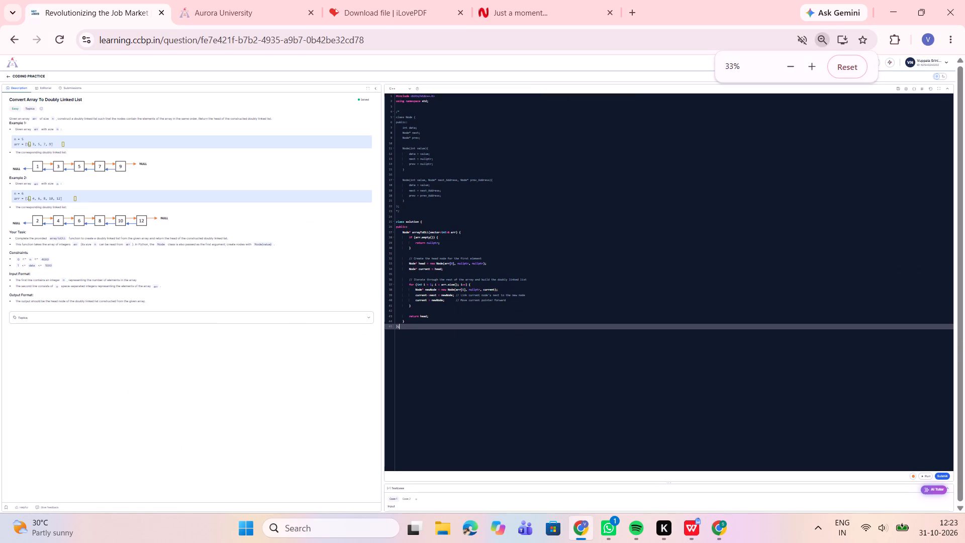
{"action": "key", "text": "ctrl+plus"}
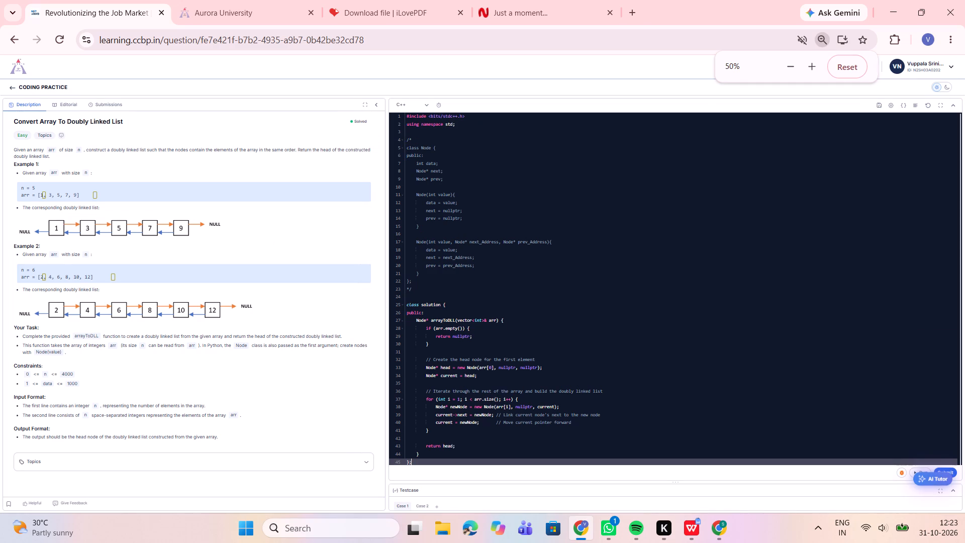
{"action": "key", "text": "shift+super+s"}
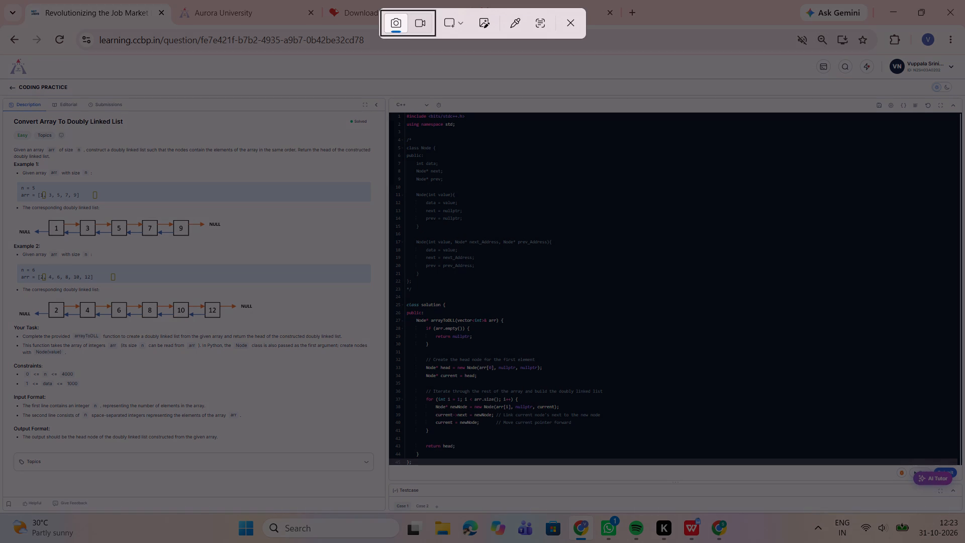
{"action": "left_click_drag", "start_coordinate": [0, 53], "coordinate": [964, 542]}
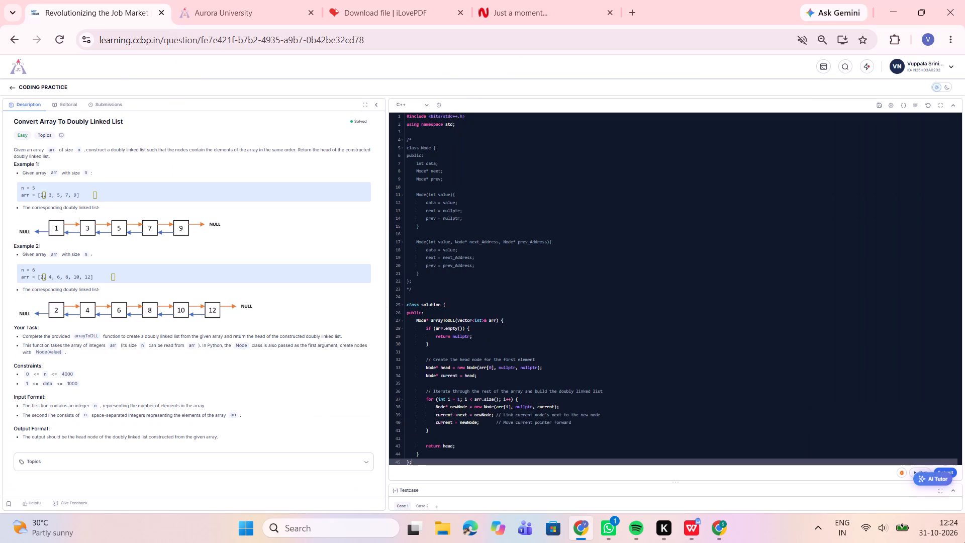
{"action": "key", "text": "alt+Tab"}
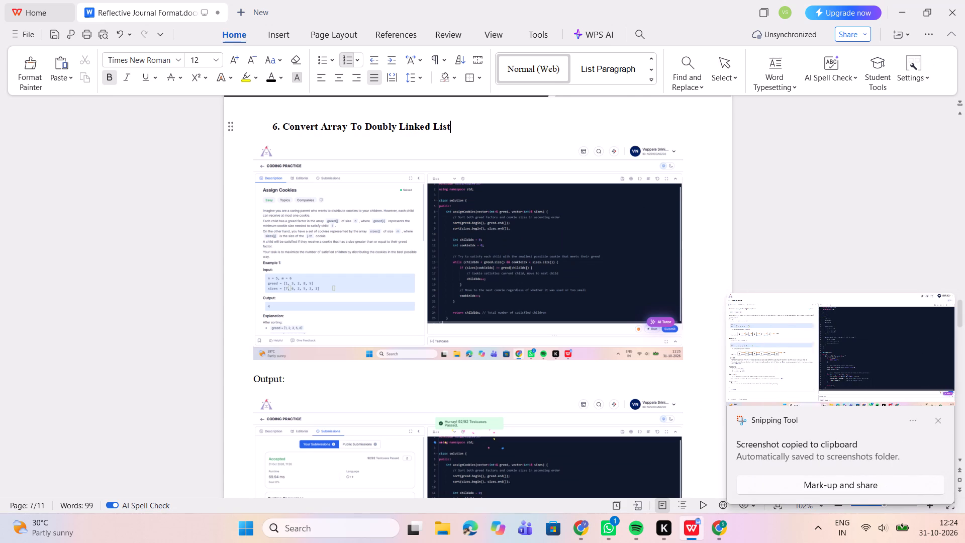
{"action": "left_click", "coordinate": [519, 280]}
{"action": "key", "text": "Delete"}
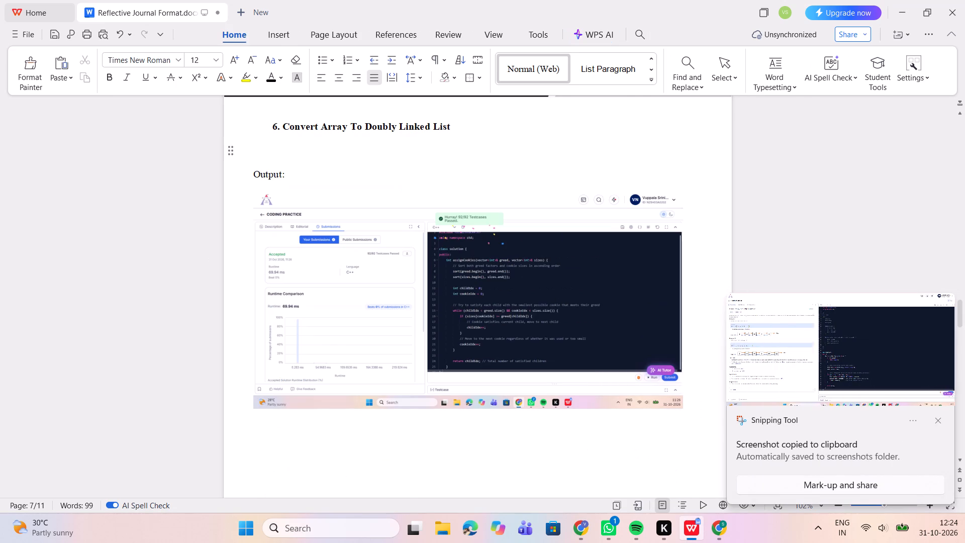
{"action": "key", "text": "ctrl+v"}
In the browser, restore the page zoom to 100% and submit the C++ solution for "Convert Array To Doubly Linked List".
{"action": "scroll", "coordinate": [519, 280], "scroll_direction": "down", "scroll_amount": 2}
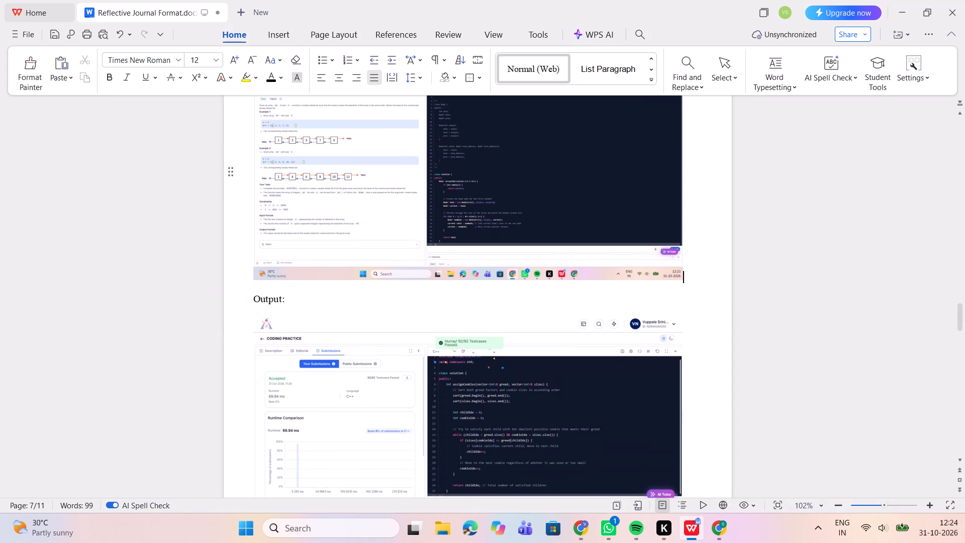
{"action": "key", "text": "alt+Tab"}
{"action": "key", "text": "ctrl+plus"}
{"action": "key", "text": "ctrl+plus"}
{"action": "key", "text": "ctrl+plus"}
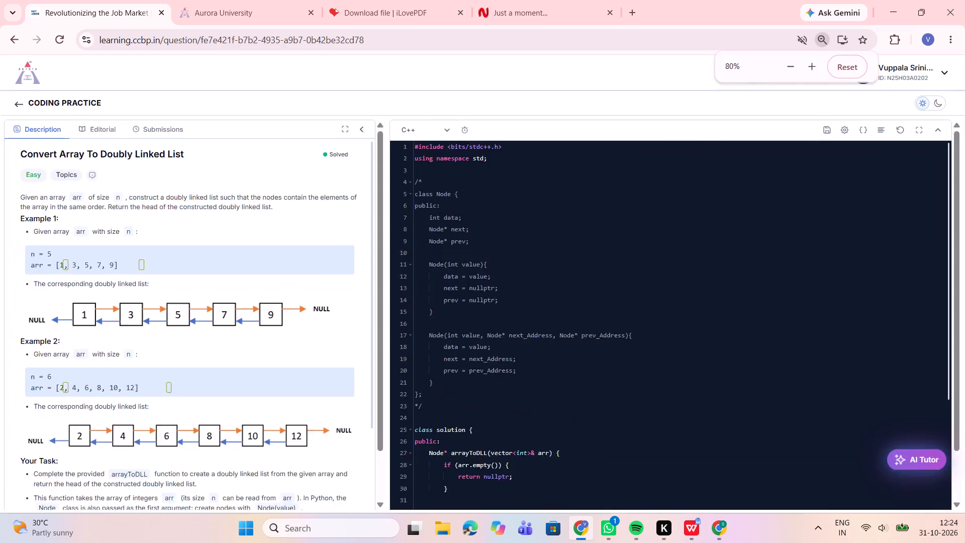
{"action": "key", "text": "ctrl+plus"}
{"action": "key", "text": "ctrl+plus"}
{"action": "left_click", "coordinate": [935, 462]}
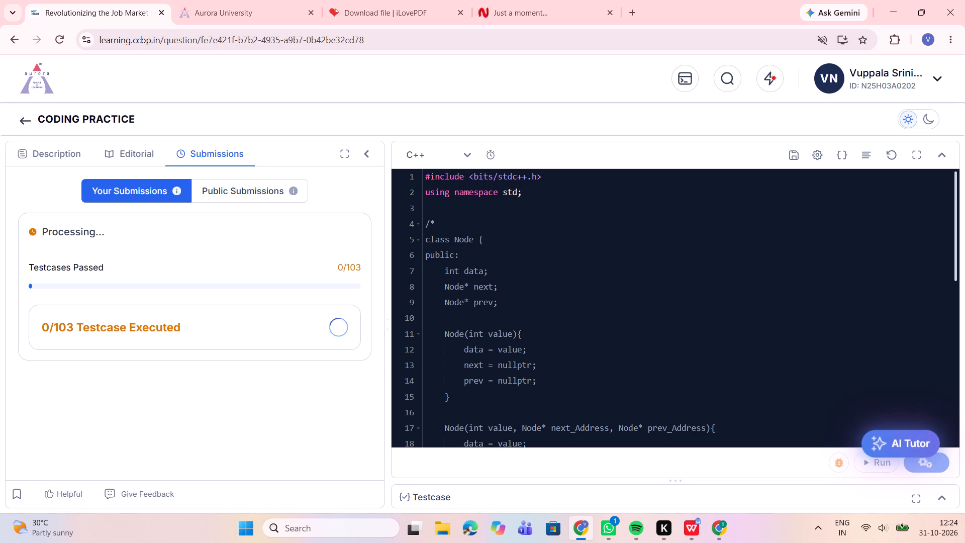
Capture the submission result page and use it to replace the old output screenshot under question 6 in the report.
{"action": "key", "text": "shift+super+s"}
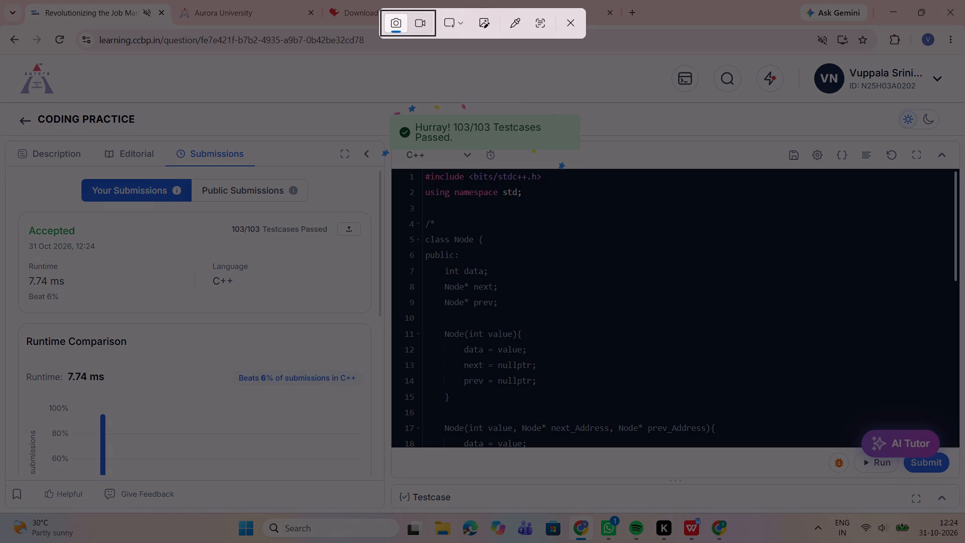
{"action": "left_click_drag", "start_coordinate": [0, 55], "coordinate": [964, 542]}
{"action": "key", "text": "alt+Tab"}
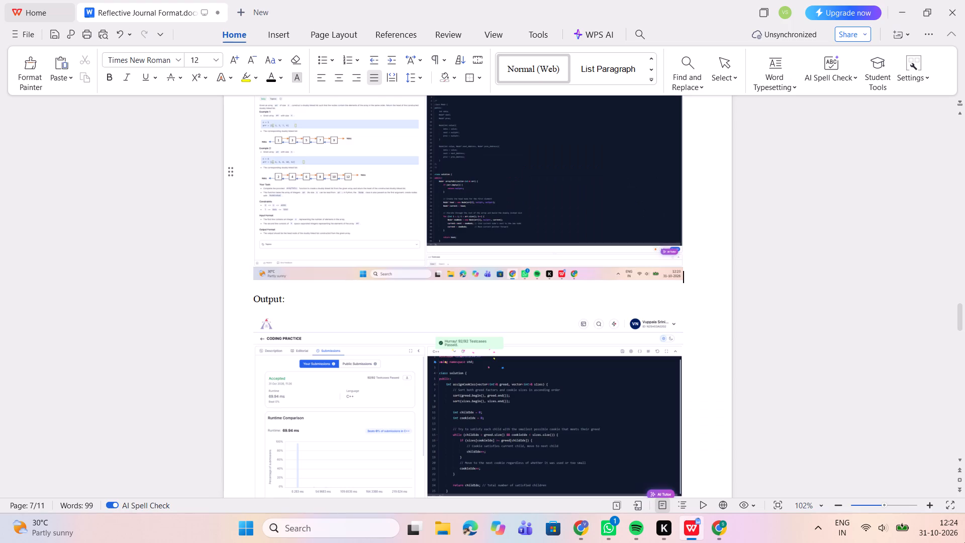
{"action": "left_click", "coordinate": [536, 441]}
{"action": "key", "text": "Delete"}
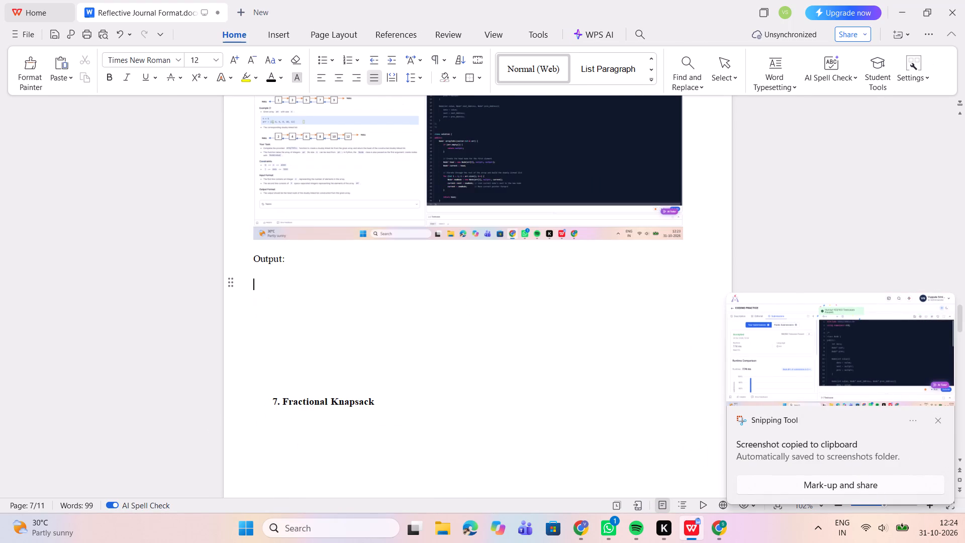
{"action": "key", "text": "ctrl+v"}
In the browser's Coding Practice question list, copy the title "Convert Doubly Linked List to Array".
{"action": "scroll", "coordinate": [536, 441], "scroll_direction": "down", "scroll_amount": 5}
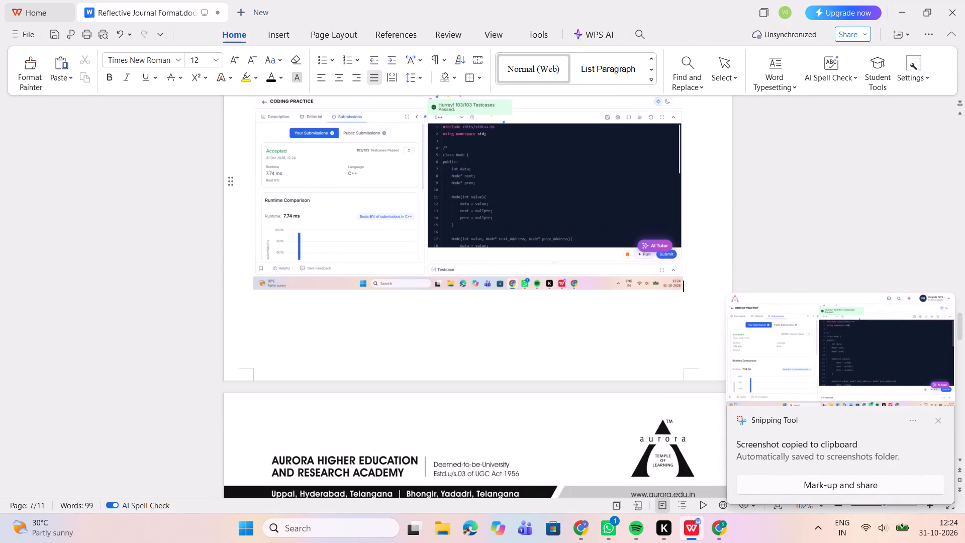
{"action": "scroll", "coordinate": [536, 441], "scroll_direction": "down", "scroll_amount": 1}
{"action": "key", "text": "alt+Tab"}
{"action": "scroll", "coordinate": [241, 337], "scroll_direction": "right", "scroll_amount": 8}
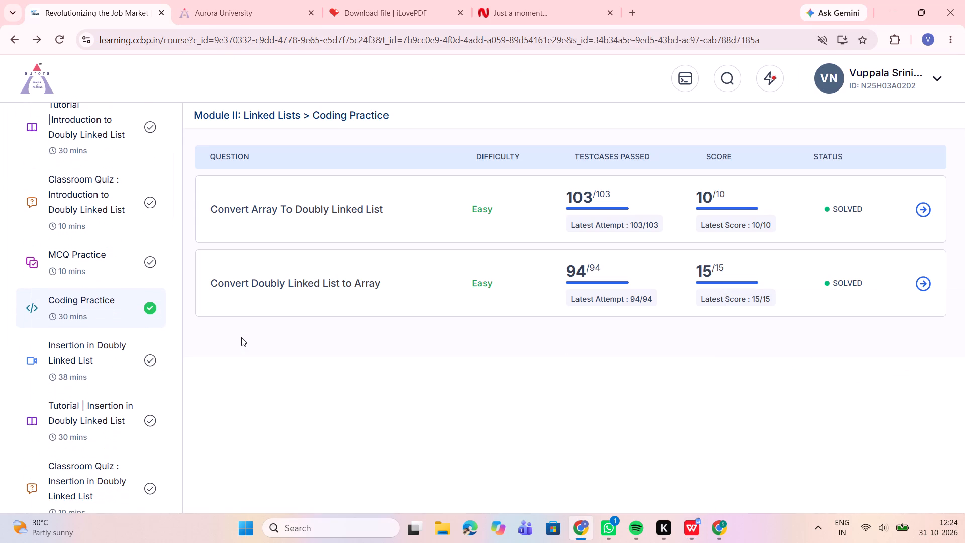
{"action": "left_click_drag", "start_coordinate": [211, 283], "coordinate": [394, 288]}
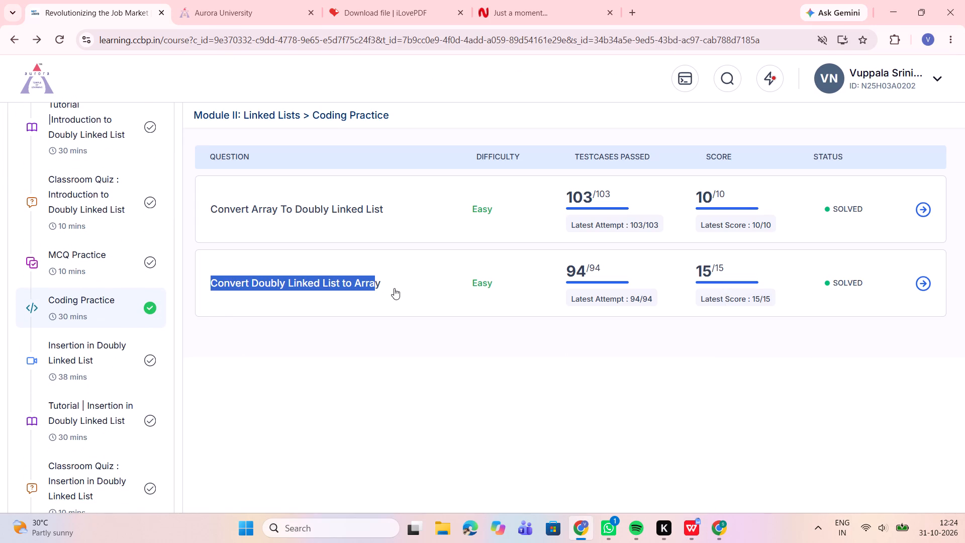
{"action": "left_click_drag", "start_coordinate": [394, 288], "coordinate": [398, 288]}
{"action": "key", "text": "ctrl+c"}
Replace the question 7 title "Fractional Knapsack" in the report with the copied "Convert Doubly Linked List to Array".
{"action": "key", "text": "alt+Tab"}
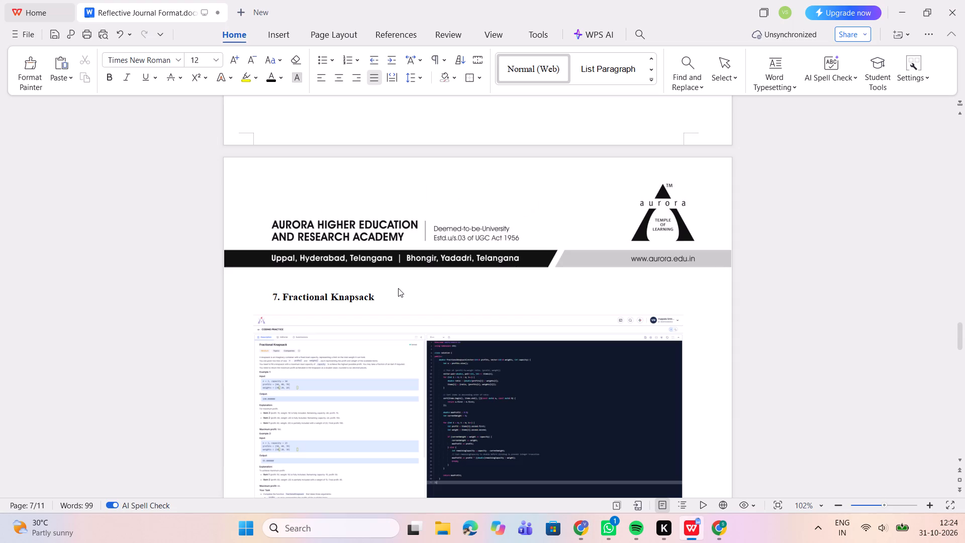
{"action": "left_click", "coordinate": [395, 291]}
{"action": "left_click", "coordinate": [400, 309]}
{"action": "key", "text": "BackSpace"}
{"action": "key", "text": "BackSpace"}
{"action": "key", "text": "BackSpace"}
{"action": "key", "text": "BackSpace"}
{"action": "key", "text": "BackSpace"}
{"action": "key", "text": "BackSpace"}
{"action": "key", "text": "BackSpace"}
{"action": "key", "text": "BackSpace"}
{"action": "key", "text": "BackSpace"}
{"action": "key", "text": "BackSpace"}
{"action": "key", "text": "BackSpace"}
{"action": "key", "text": "BackSpace"}
{"action": "key", "text": "BackSpace"}
{"action": "key", "text": "BackSpace"}
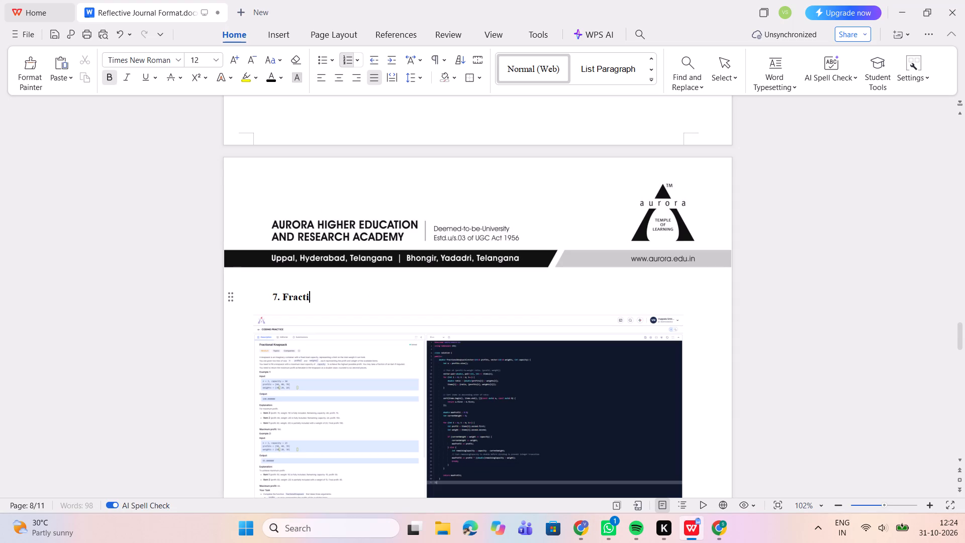
{"action": "key", "text": "BackSpace"}
{"action": "key", "text": "BackSpace"}
{"action": "key", "text": "BackSpace"}
{"action": "key", "text": "BackSpace"}
{"action": "key", "text": "BackSpace"}
{"action": "key", "text": "ctrl+v"}
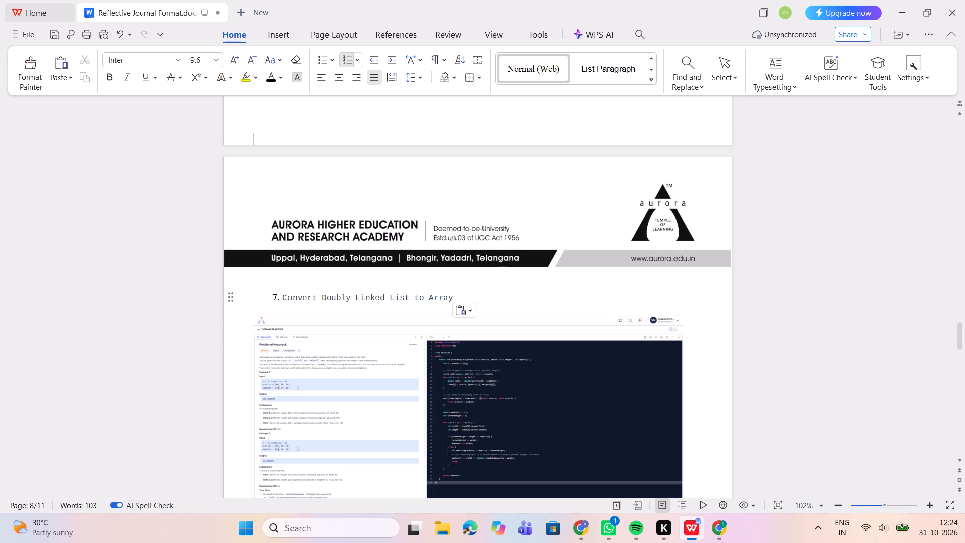
Format the question 7 title "Convert Doubly Linked List to Array" as bold black Times New Roman at size 12.
{"action": "left_click_drag", "start_coordinate": [284, 296], "coordinate": [464, 296]}
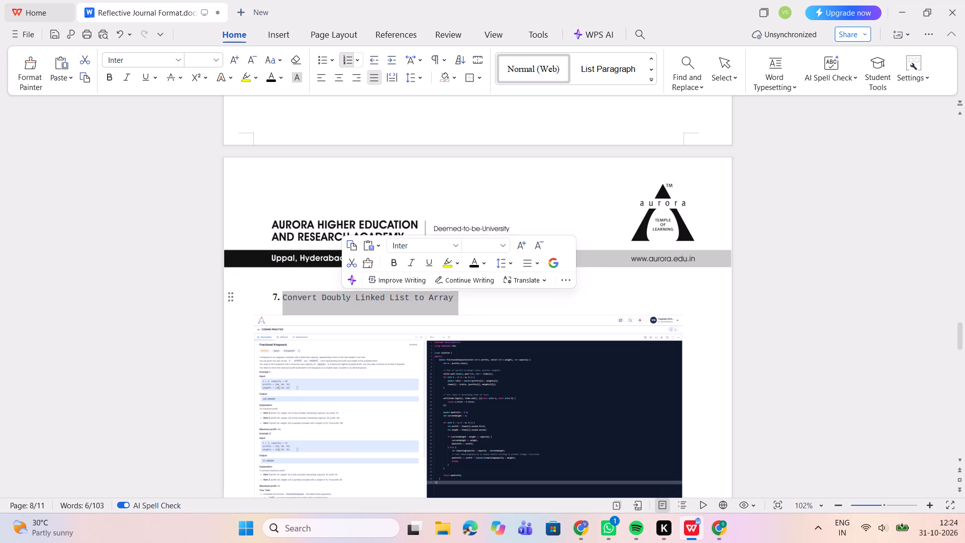
{"action": "left_click", "coordinate": [394, 259]}
{"action": "left_click", "coordinate": [471, 265]}
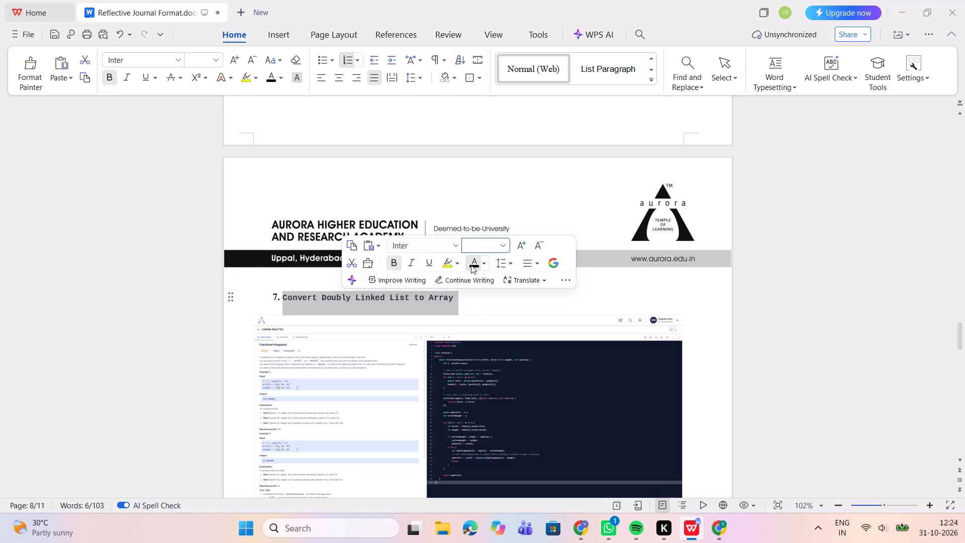
{"action": "left_click", "coordinate": [477, 244]}
{"action": "type", "text": "12"}
{"action": "key", "text": "Return"}
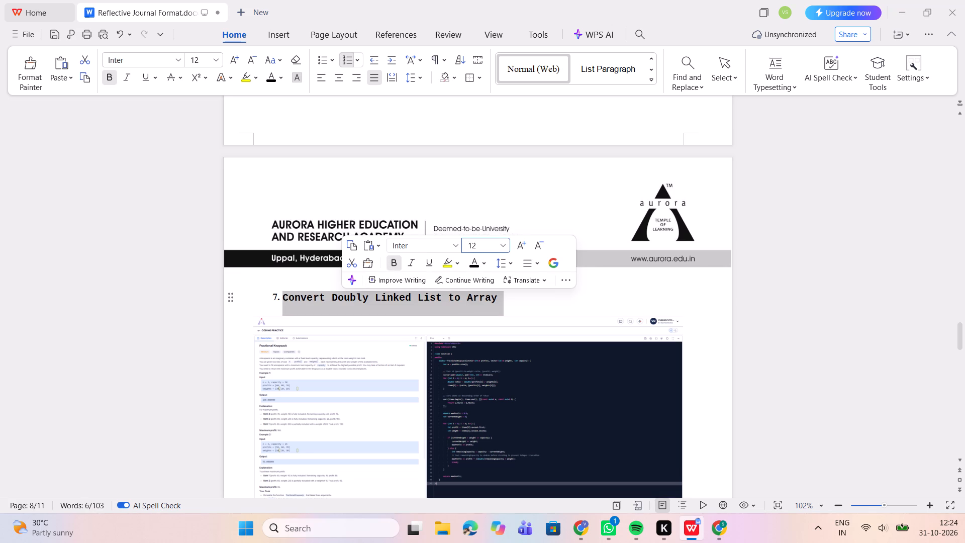
{"action": "left_click", "coordinate": [452, 247]}
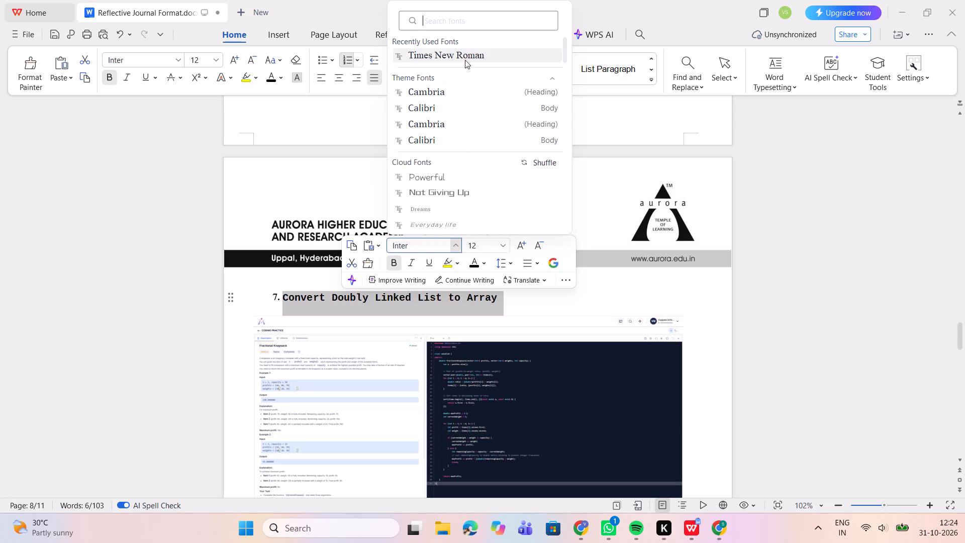
{"action": "left_click", "coordinate": [464, 60]}
Capture the browser's "Convert Doubly Linked List to Array" problem page at 67% zoom and replace the old code screenshot under question 7 with it.
{"action": "left_click", "coordinate": [533, 315]}
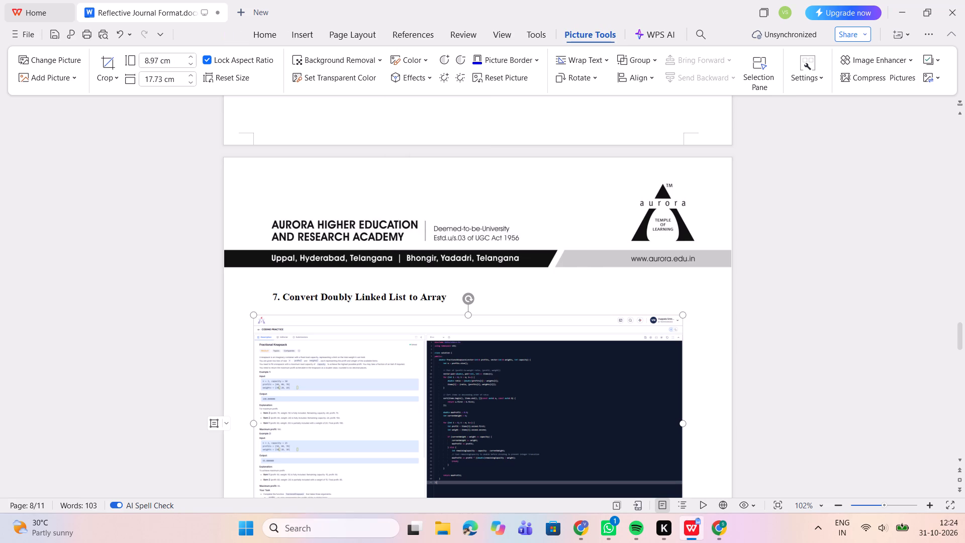
{"action": "scroll", "coordinate": [533, 315], "scroll_direction": "down", "scroll_amount": 1}
{"action": "key", "text": "alt+Tab"}
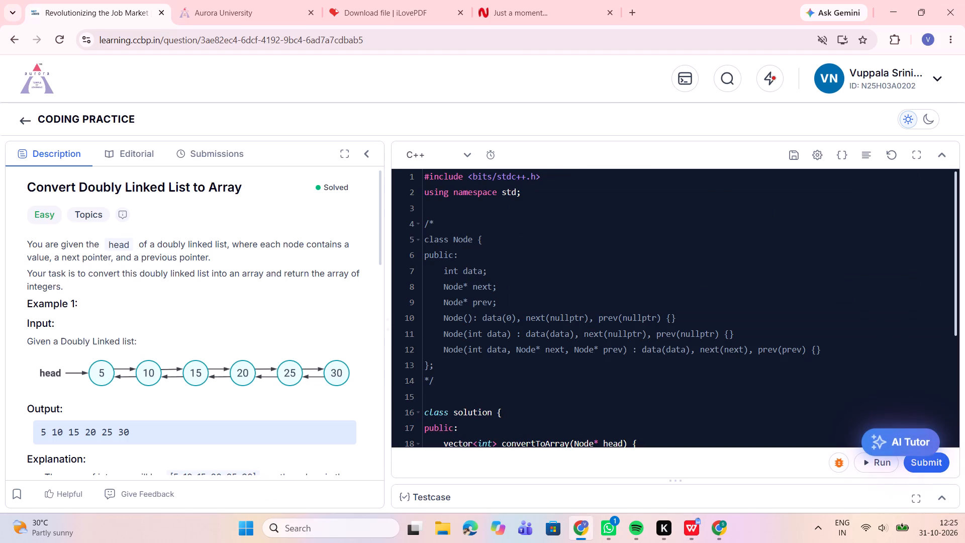
{"action": "key", "text": "ctrl+minus"}
{"action": "key", "text": "ctrl+minus"}
{"action": "key", "text": "ctrl+minus"}
{"action": "key", "text": "ctrl+minus"}
{"action": "key", "text": "ctrl+minus"}
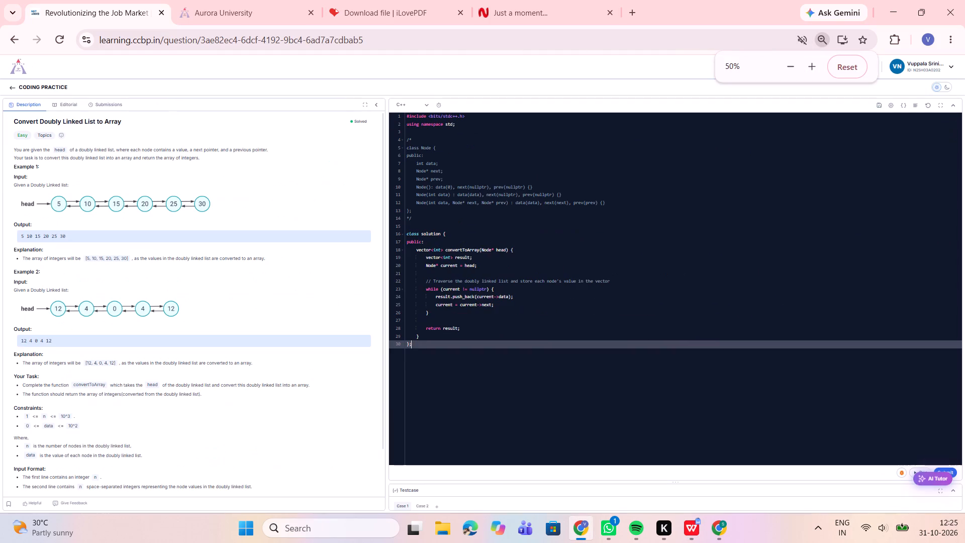
{"action": "key", "text": "ctrl+plus"}
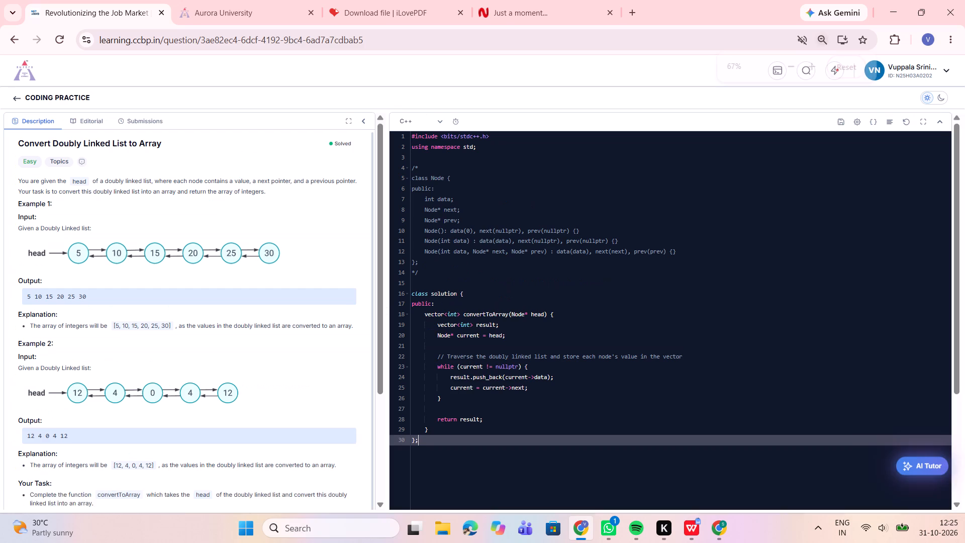
{"action": "key", "text": "shift+super+s"}
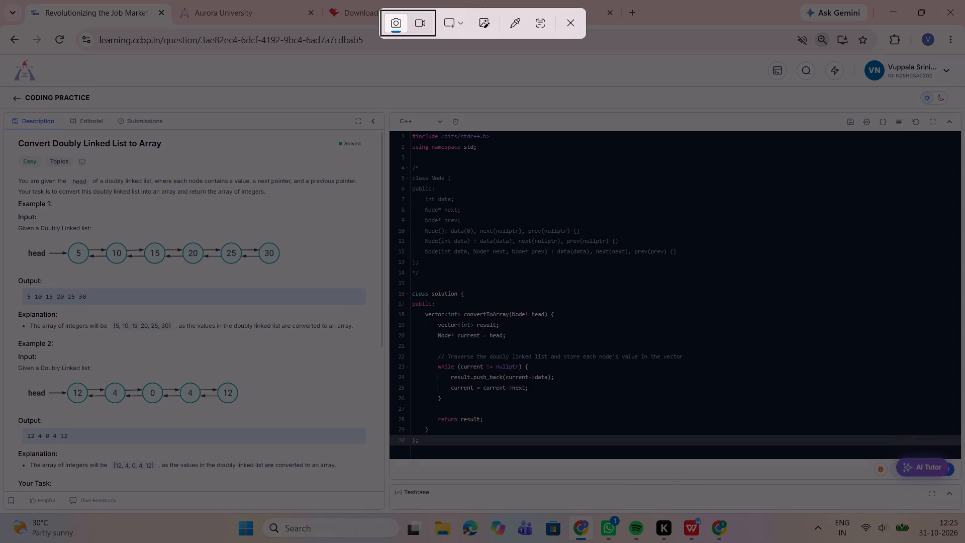
{"action": "left_click_drag", "start_coordinate": [0, 54], "coordinate": [964, 542]}
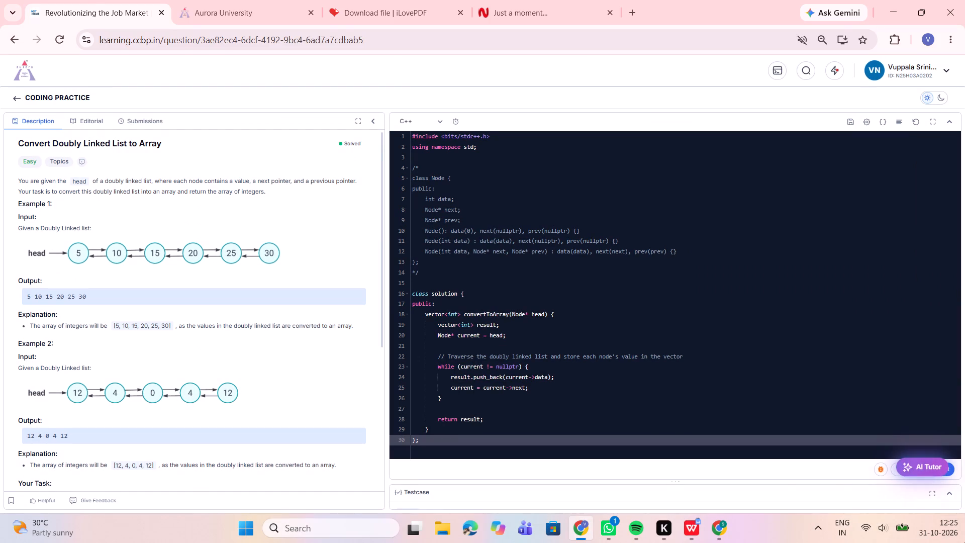
{"action": "key", "text": "alt+Tab"}
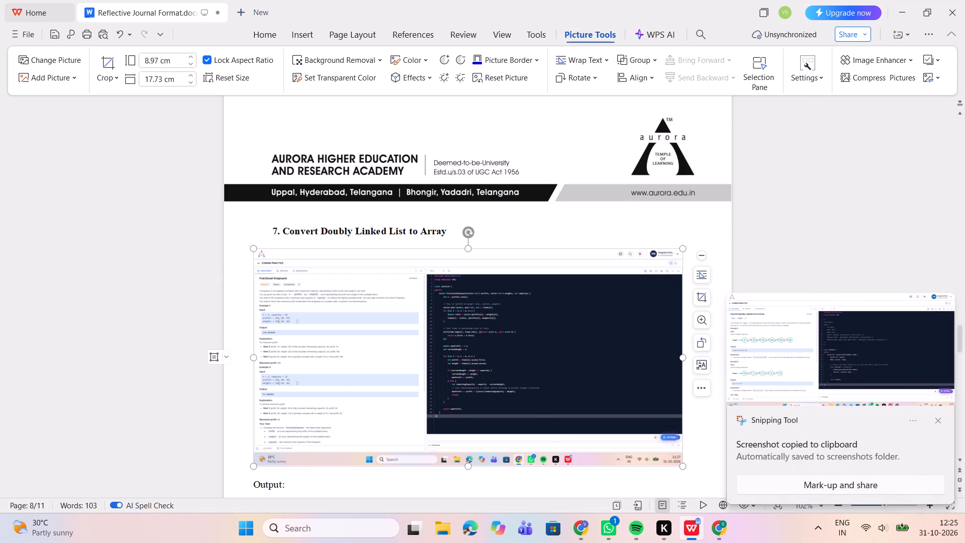
{"action": "key", "text": "BackSpace"}
{"action": "key", "text": "ctrl+v"}
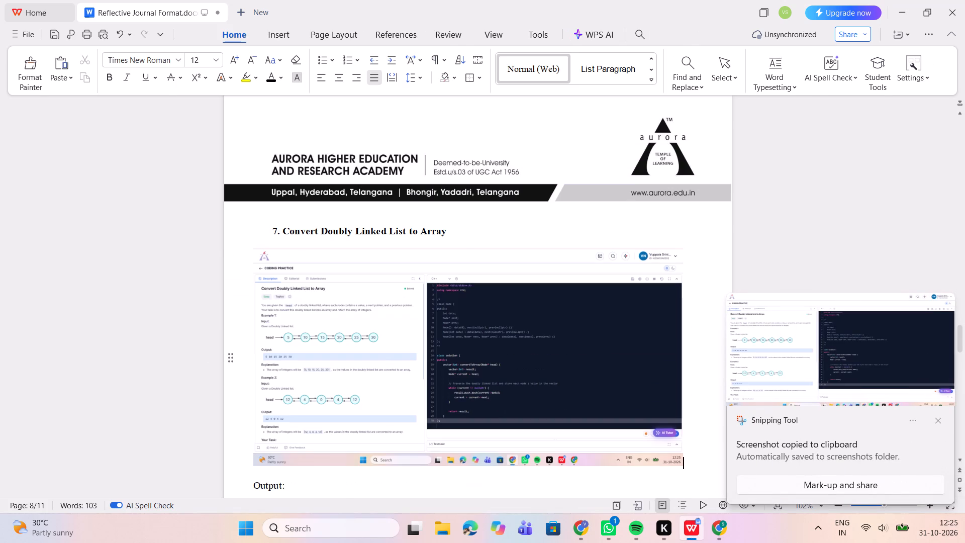
In the browser, enlarge the "Convert Doubly Linked List to Array" problem page and submit its C++ solution.
{"action": "key", "text": "alt+Tab"}
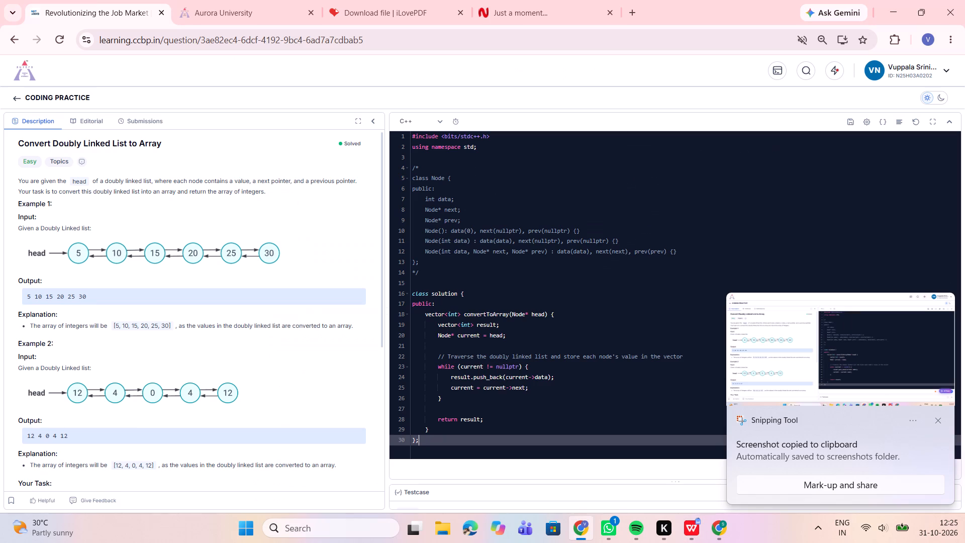
{"action": "key", "text": "ctrl+minus"}
{"action": "key", "text": "ctrl+minus"}
{"action": "key", "text": "ctrl+plus"}
{"action": "key", "text": "ctrl+plus"}
{"action": "key", "text": "ctrl+plus"}
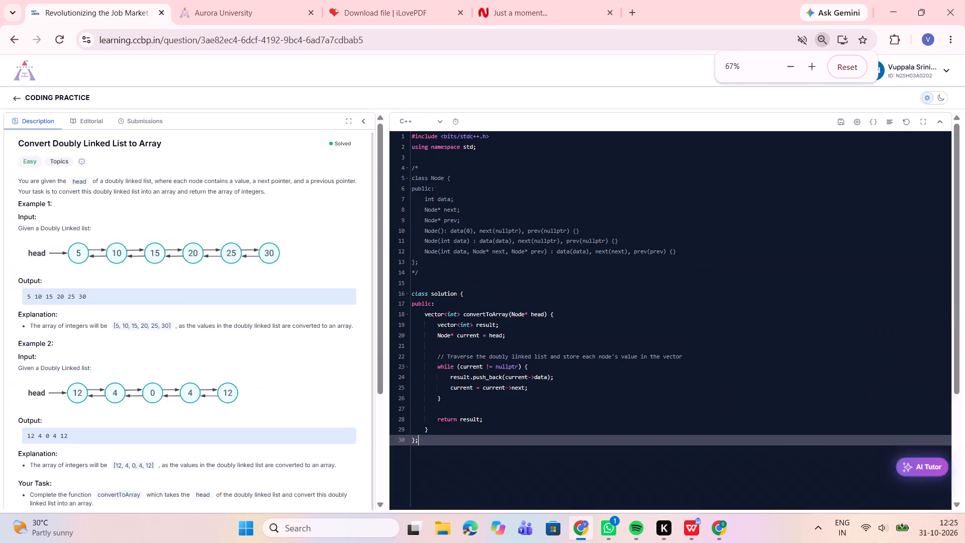
{"action": "key", "text": "ctrl+plus"}
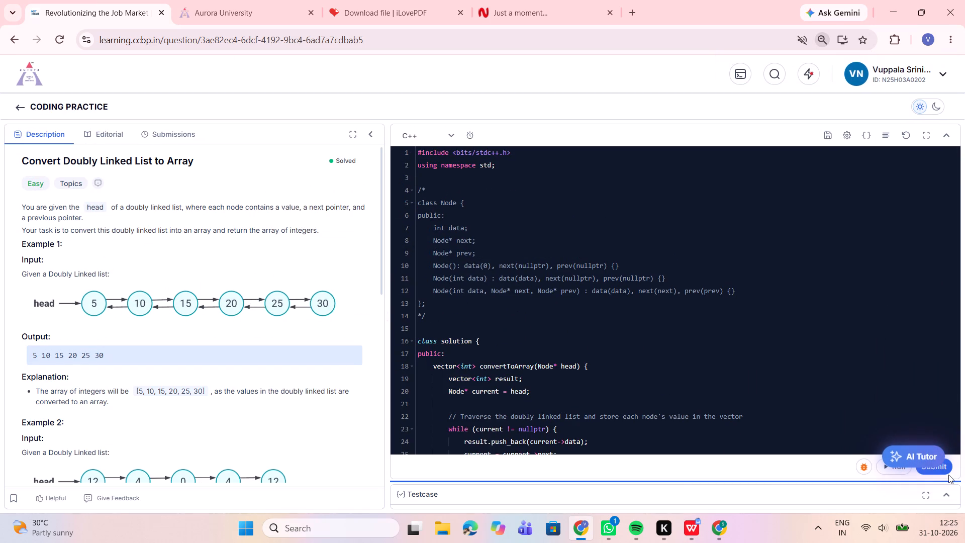
{"action": "left_click", "coordinate": [948, 475]}
{"action": "left_click", "coordinate": [947, 469]}
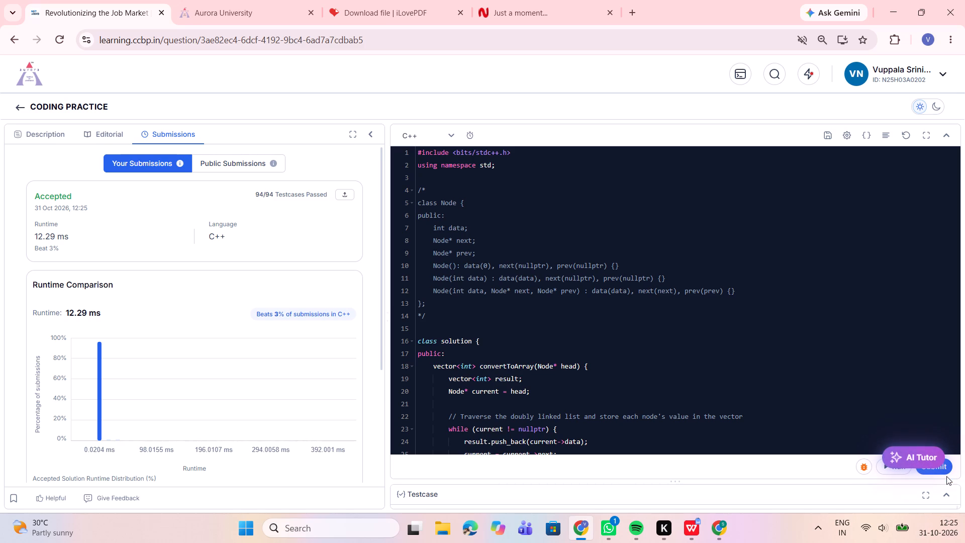
{"action": "left_click", "coordinate": [944, 468]}
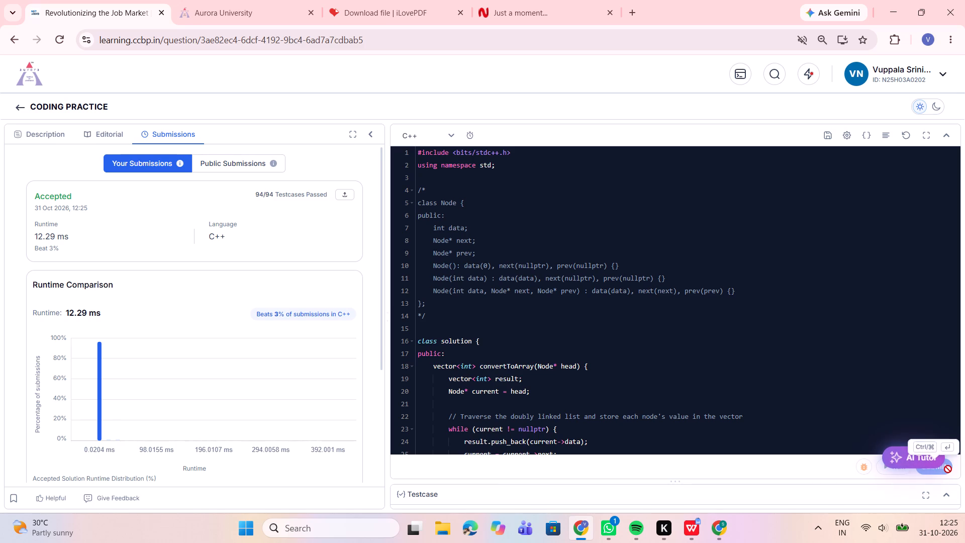
{"action": "left_click", "coordinate": [946, 468]}
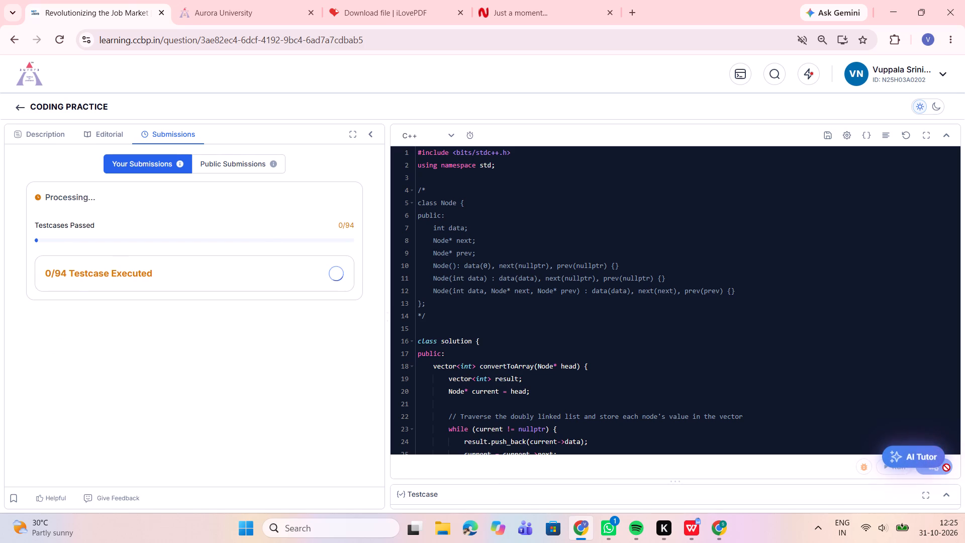
Capture the browser's submission result page and replace the old output screenshot under question 7 in the report with it.
{"action": "key", "text": "shift+super+s"}
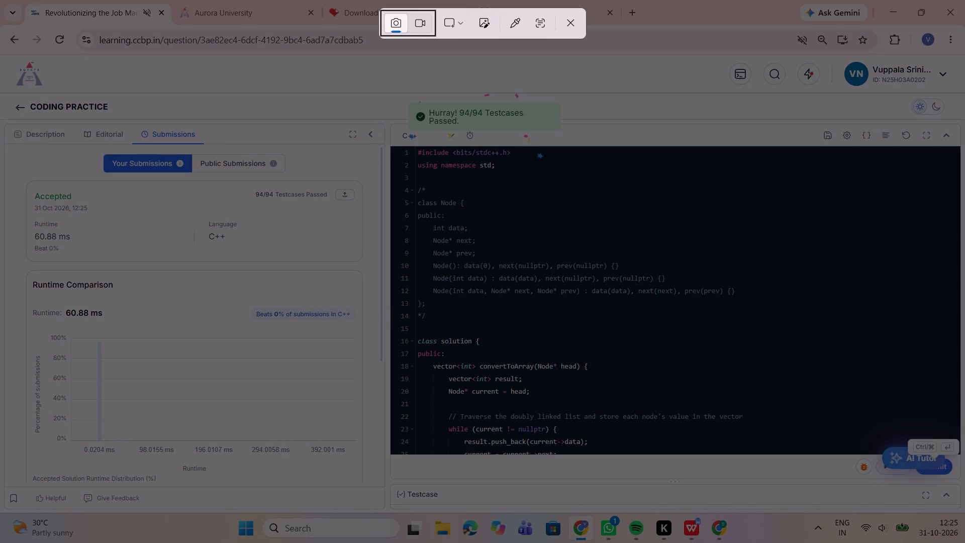
{"action": "left_click_drag", "start_coordinate": [0, 54], "coordinate": [964, 542]}
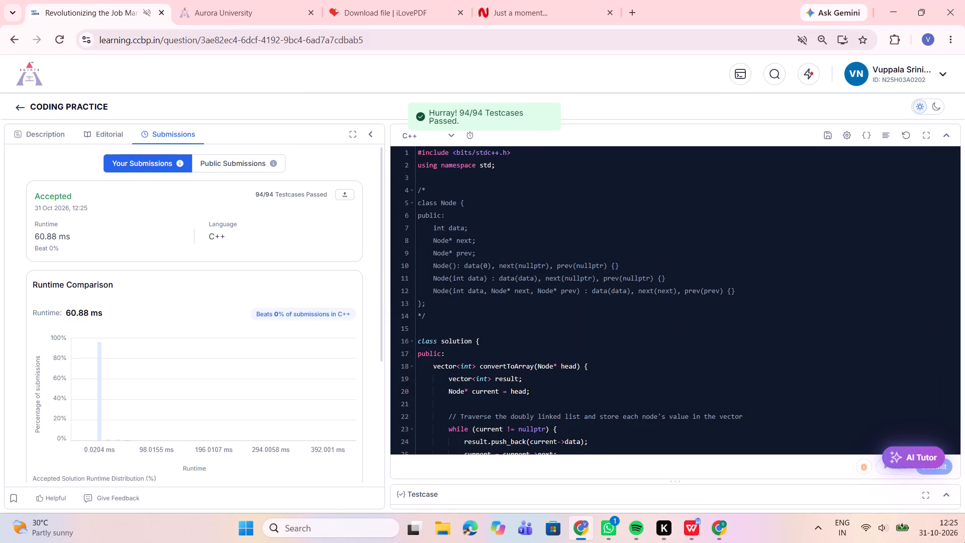
{"action": "key", "text": "alt+Tab"}
{"action": "scroll", "coordinate": [604, 427], "scroll_direction": "down", "scroll_amount": 3}
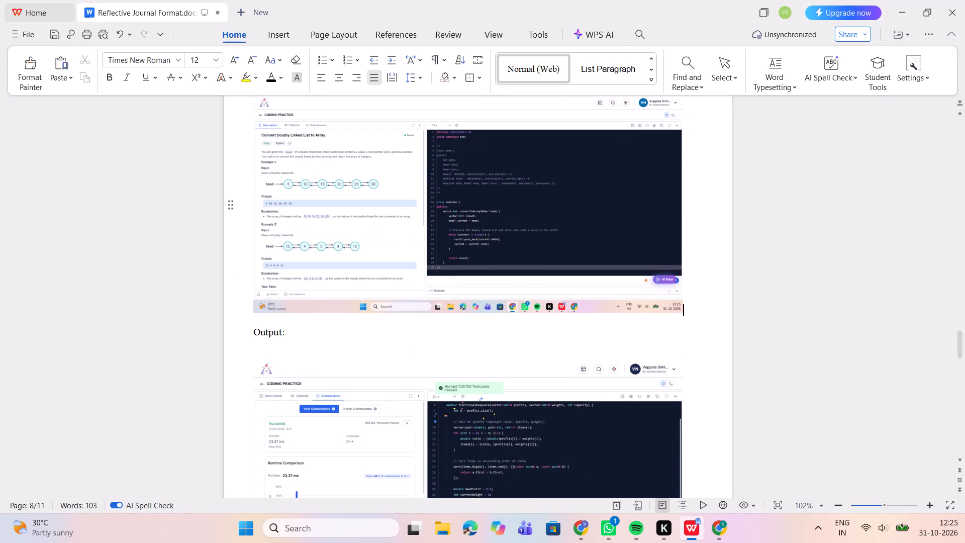
{"action": "scroll", "coordinate": [604, 427], "scroll_direction": "down", "scroll_amount": 1}
{"action": "left_click", "coordinate": [604, 427]}
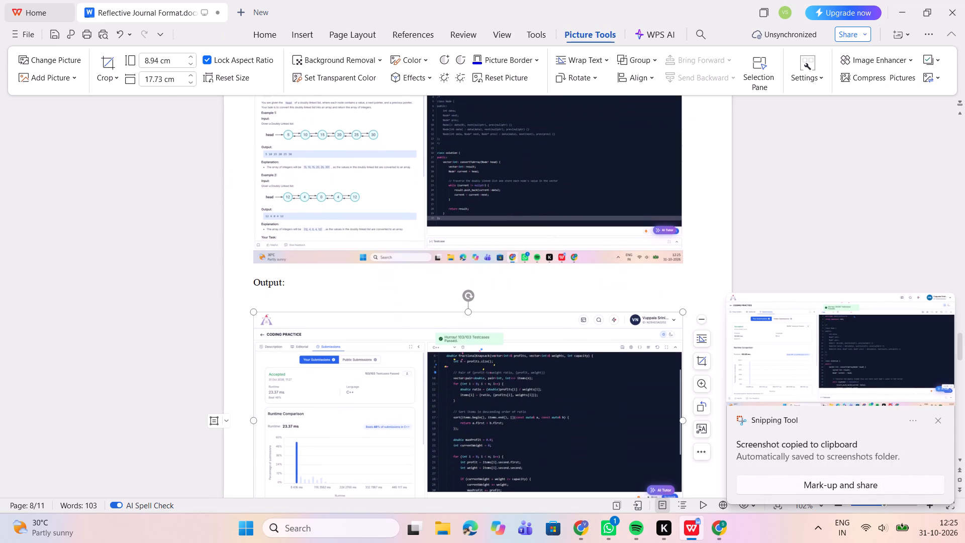
{"action": "key", "text": "Delete"}
{"action": "key", "text": "ctrl+v"}
Examine the page layout around question 7's output and the existing question 8 "Insert Interval" section in the report.
{"action": "scroll", "coordinate": [604, 427], "scroll_direction": "down", "scroll_amount": 1}
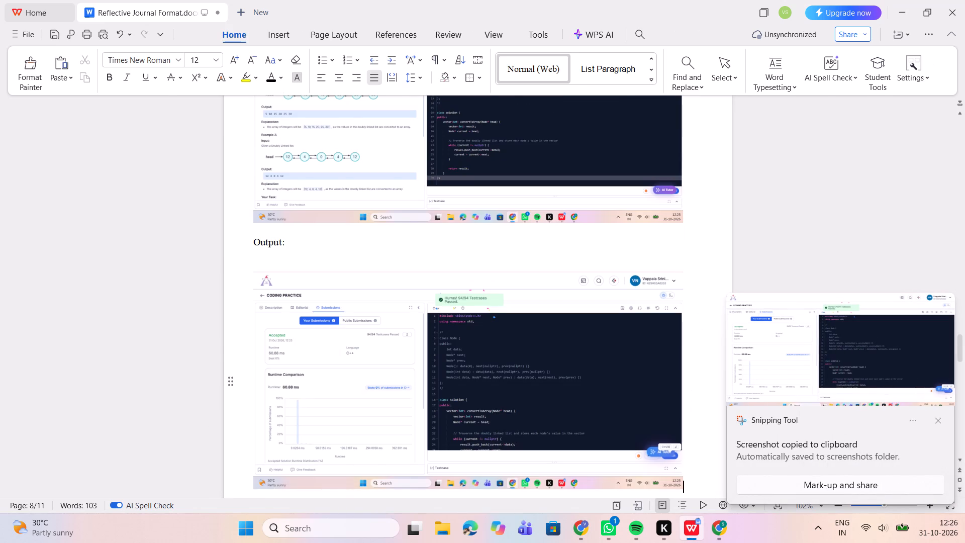
{"action": "scroll", "coordinate": [604, 427], "scroll_direction": "down", "scroll_amount": 4}
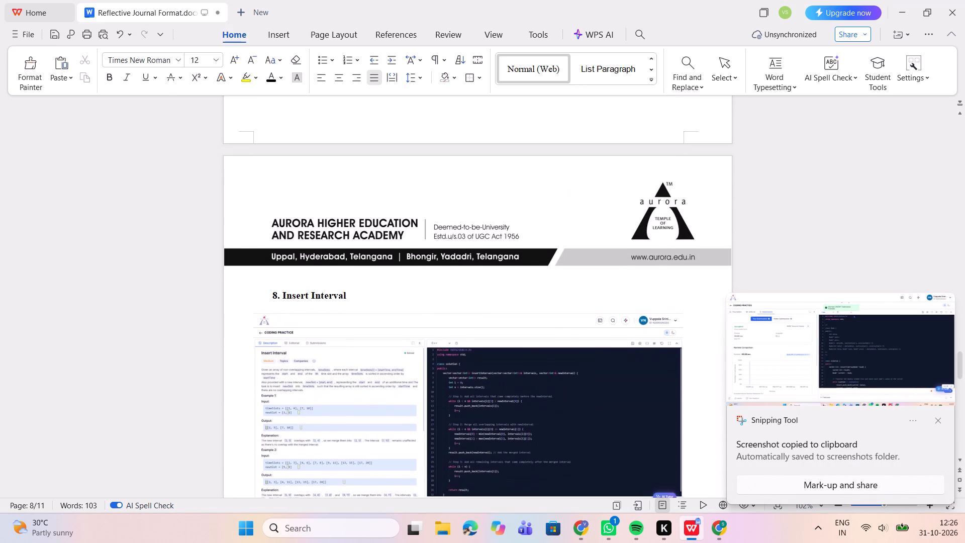
{"action": "scroll", "coordinate": [604, 427], "scroll_direction": "down", "scroll_amount": 2}
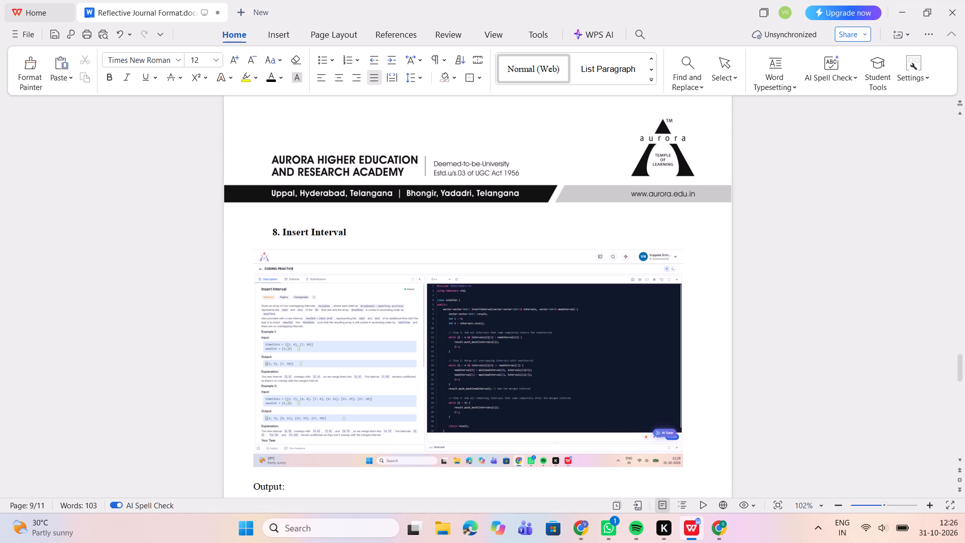
{"action": "scroll", "coordinate": [604, 427], "scroll_direction": "up", "scroll_amount": 5}
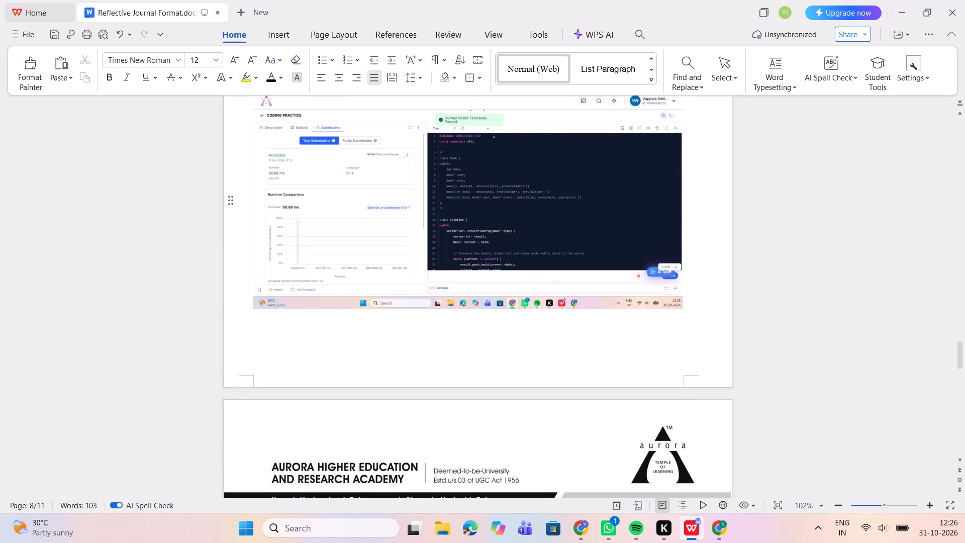
{"action": "scroll", "coordinate": [604, 427], "scroll_direction": "down", "scroll_amount": 5}
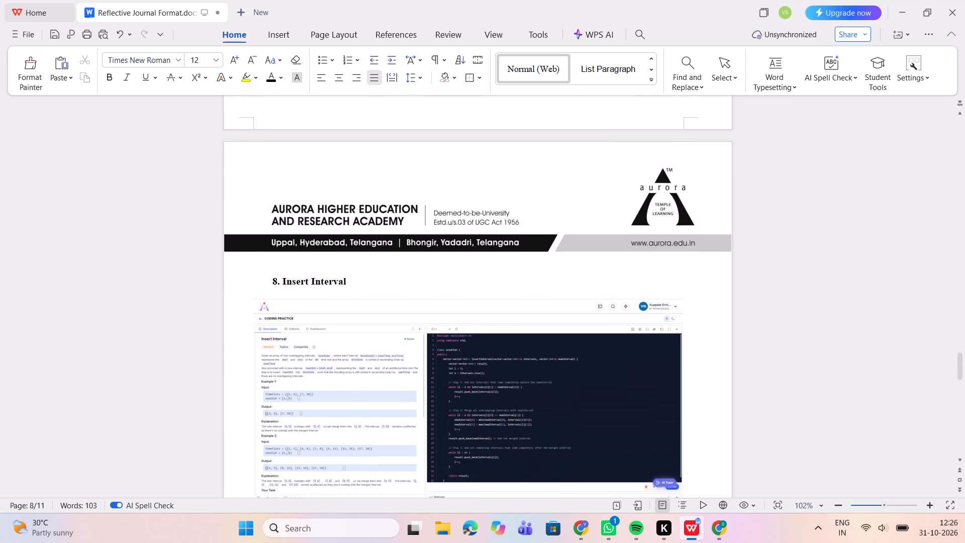
{"action": "scroll", "coordinate": [604, 427], "scroll_direction": "down", "scroll_amount": 4}
{"action": "scroll", "coordinate": [604, 427], "scroll_direction": "up", "scroll_amount": 1}
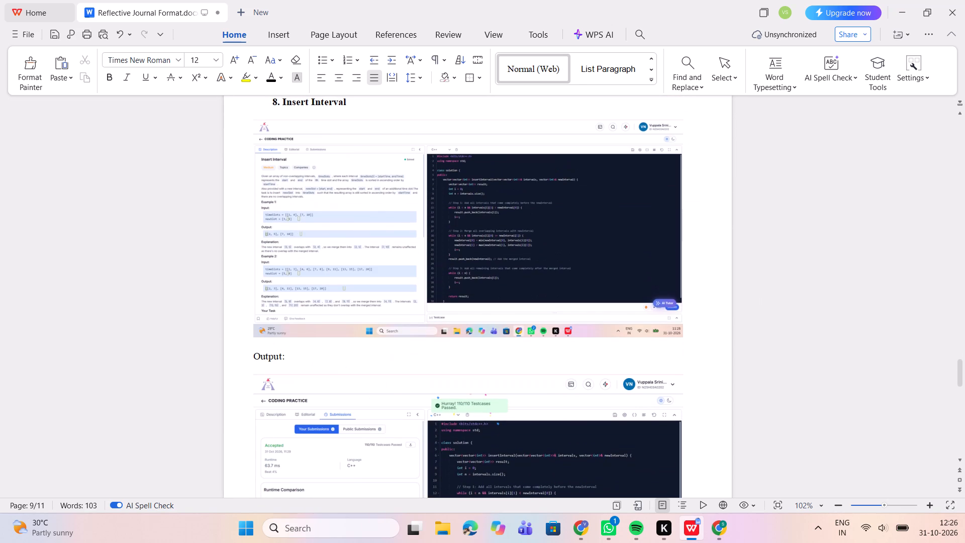
Switch to the browser and go back from the problem page to the course page.
{"action": "key", "text": "alt+Tab"}
{"action": "scroll", "coordinate": [162, 274], "scroll_direction": "right", "scroll_amount": 9}
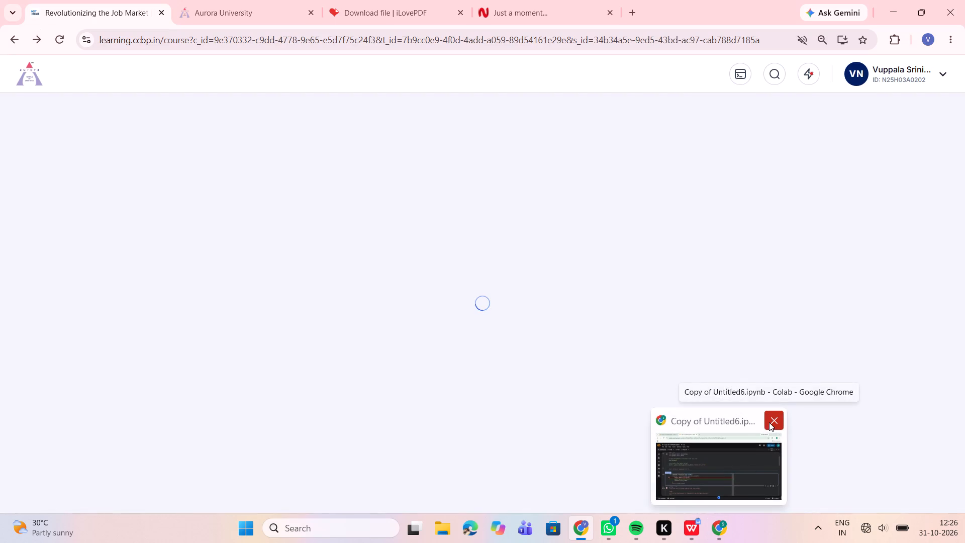
Close the separate browser window holding the "Copy of Untitled6.ipynb" Colab notebook.
{"action": "left_click", "coordinate": [769, 422]}
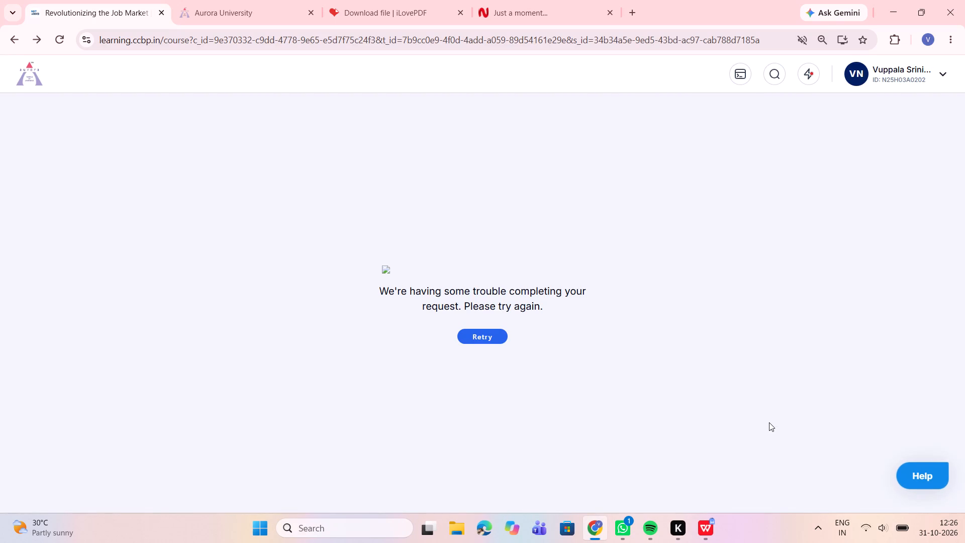
Try to connect the laptop to the AU-Guest Wi-Fi network, with automatic connection enabled.
{"action": "left_click", "coordinate": [867, 535]}
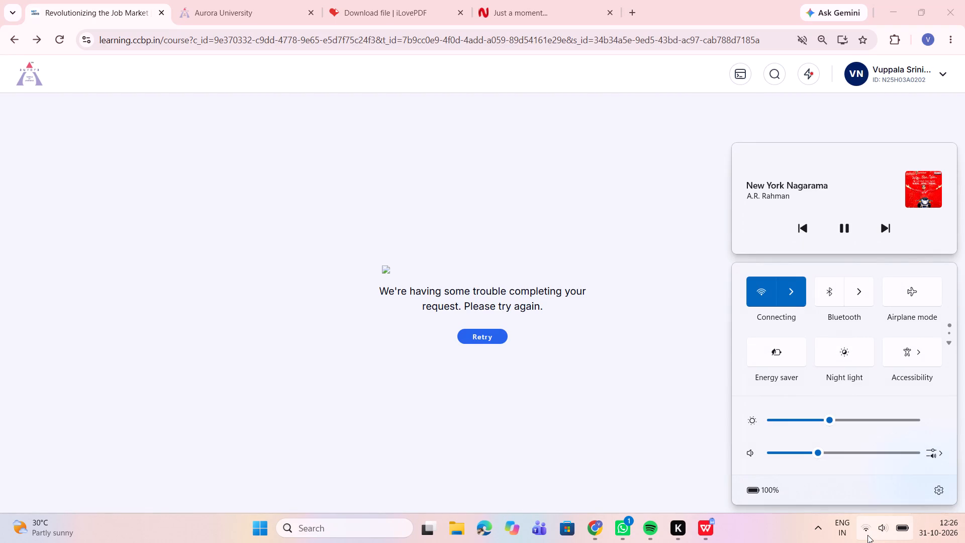
{"action": "left_click", "coordinate": [787, 297]}
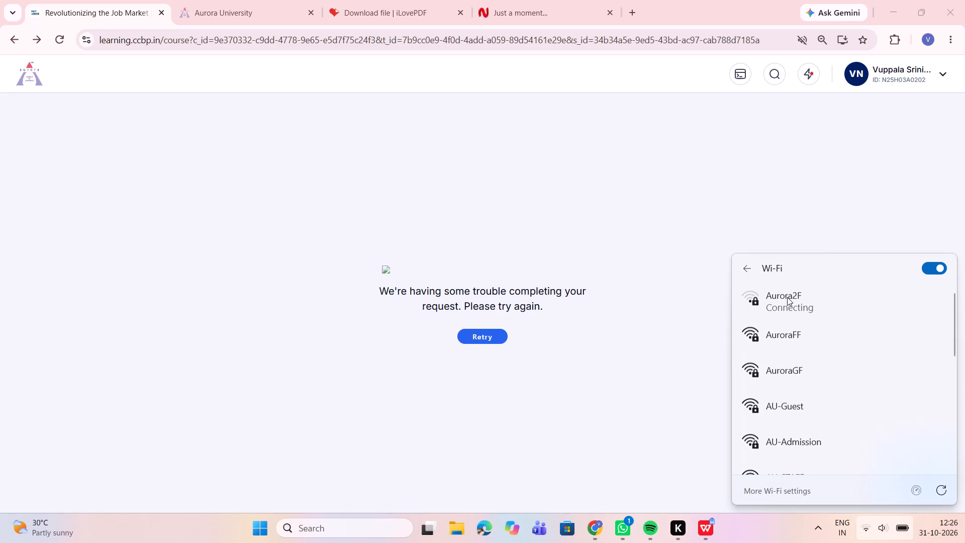
{"action": "left_click", "coordinate": [793, 410]}
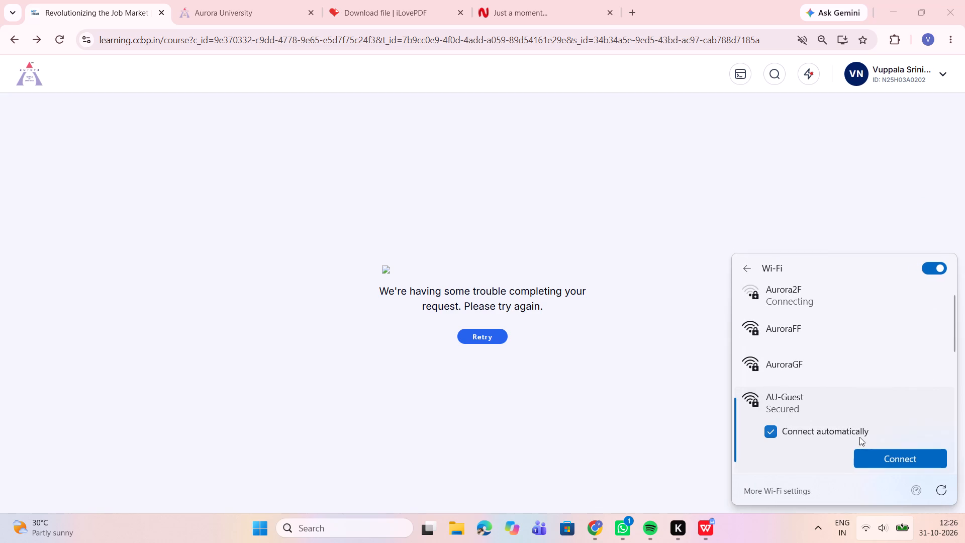
{"action": "left_click", "coordinate": [878, 460]}
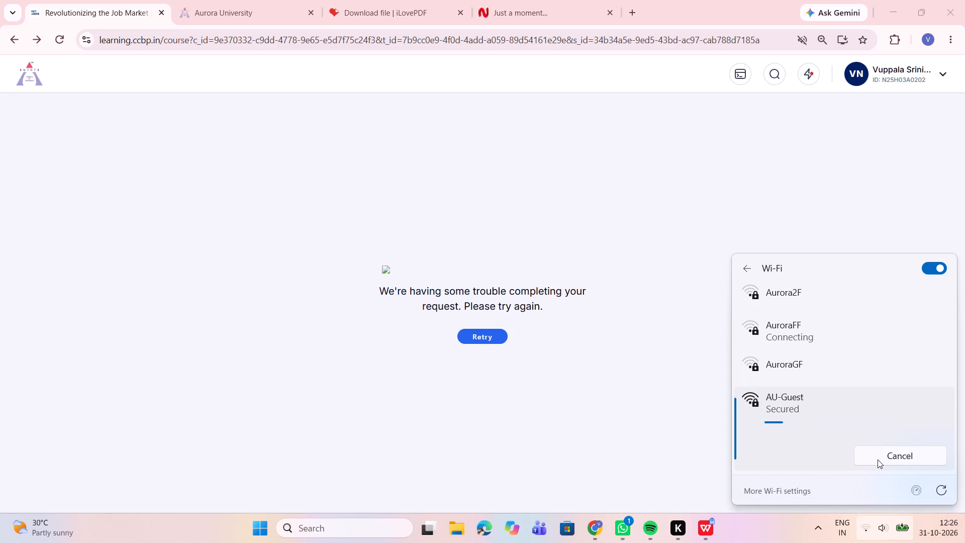
{"action": "left_click", "coordinate": [885, 535]}
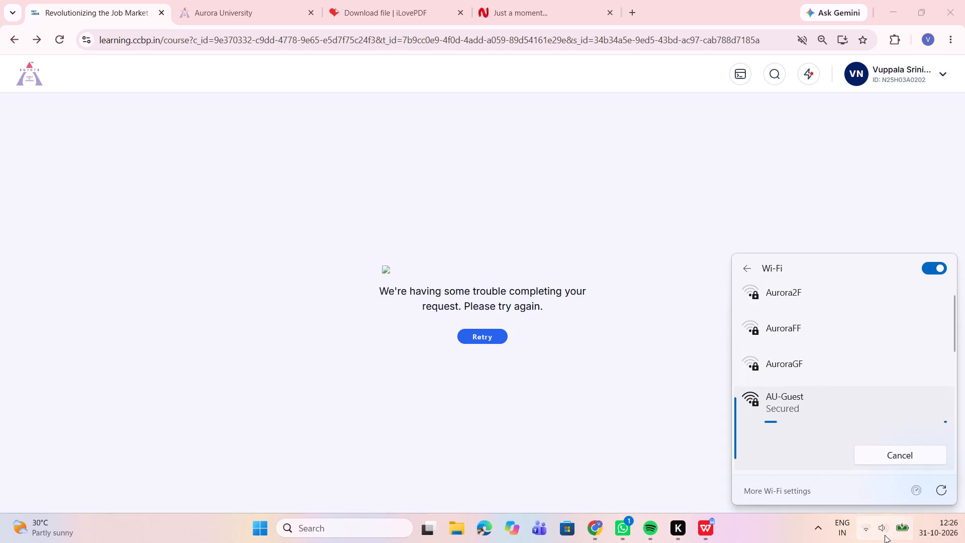
Leave the browser for the desktop and lock the computer.
{"action": "left_click", "coordinate": [652, 527]}
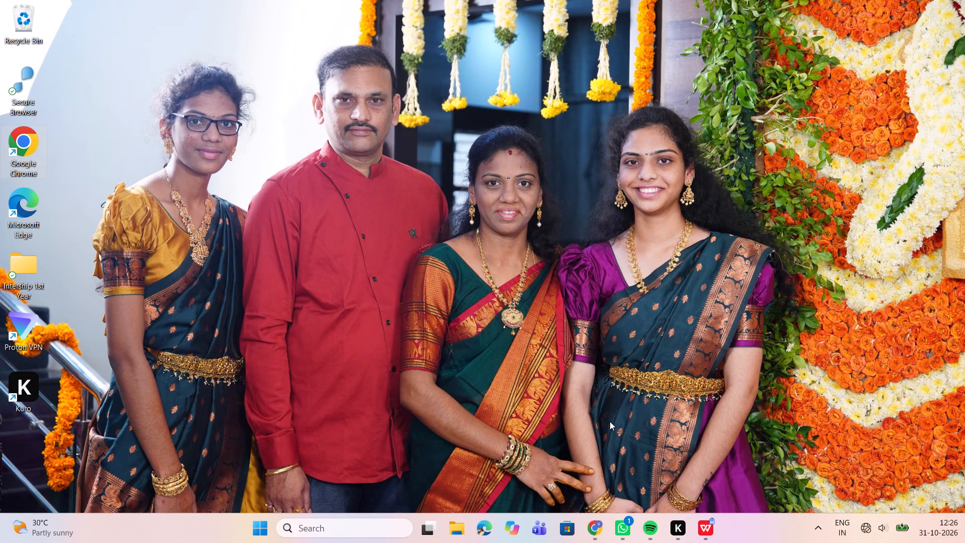
{"action": "key", "text": "super+l"}
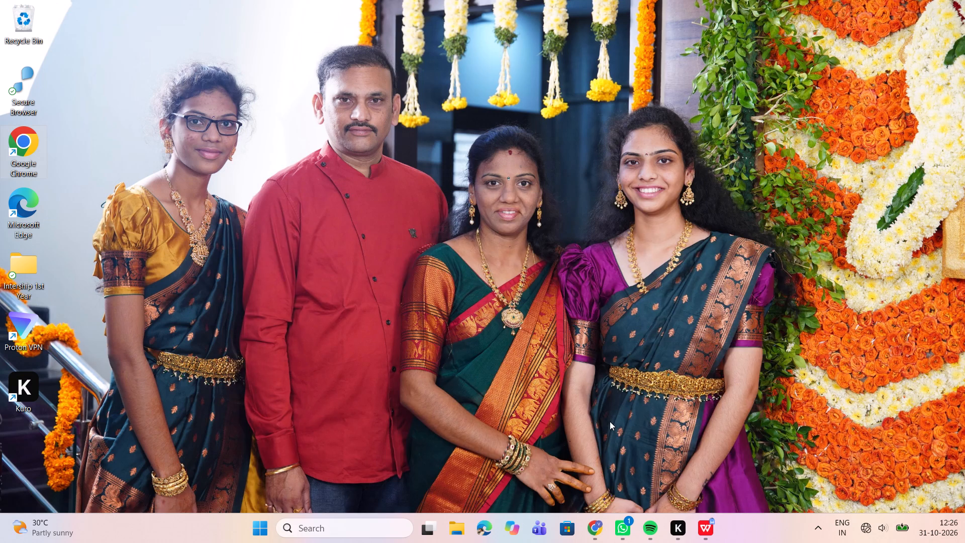